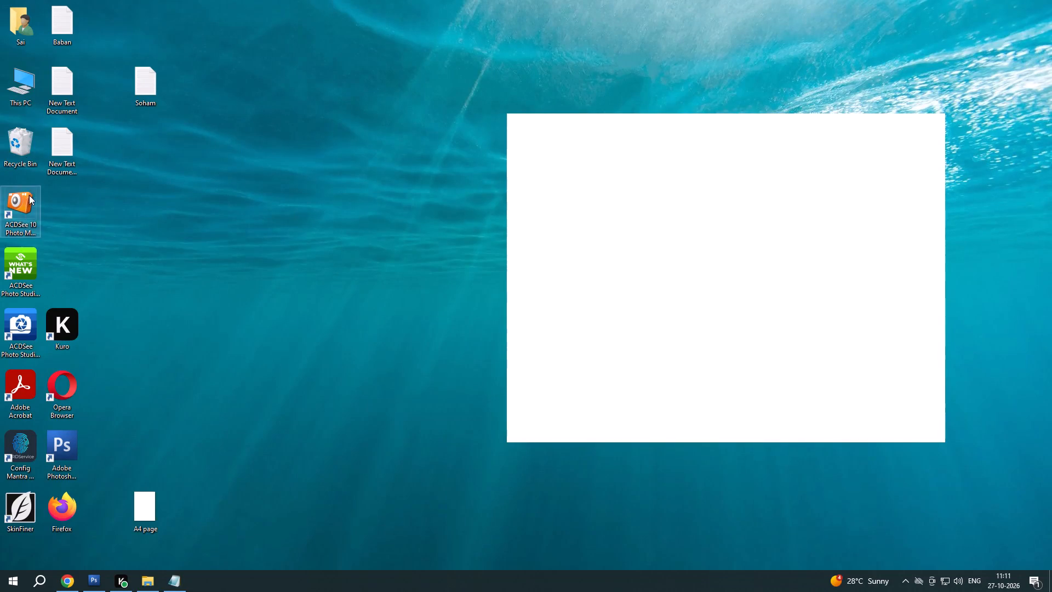
Open the Recycle Bin from the desktop.
{"action": "double_click", "coordinate": [26, 157]}
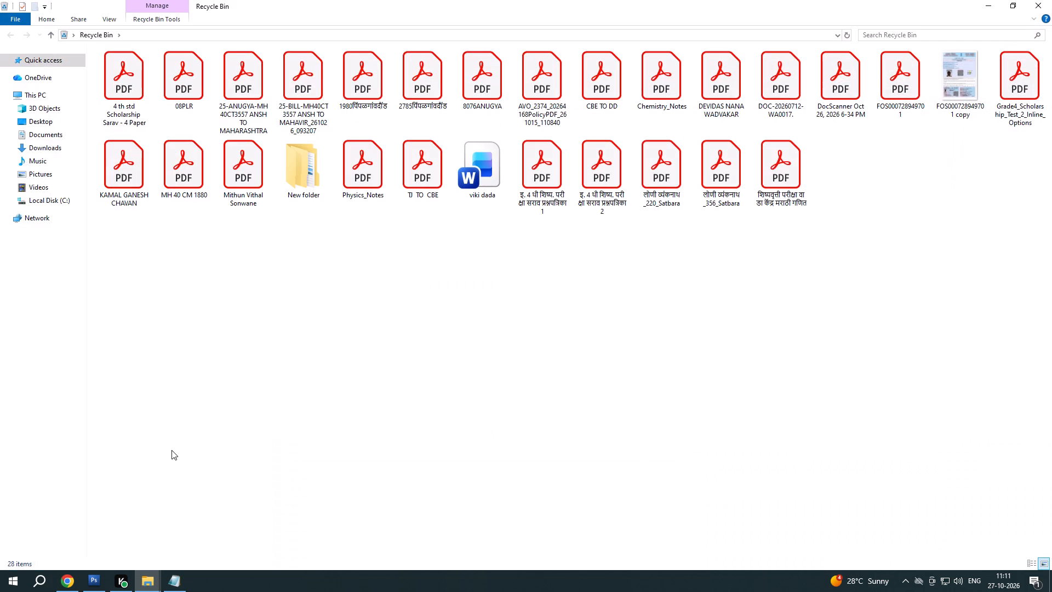
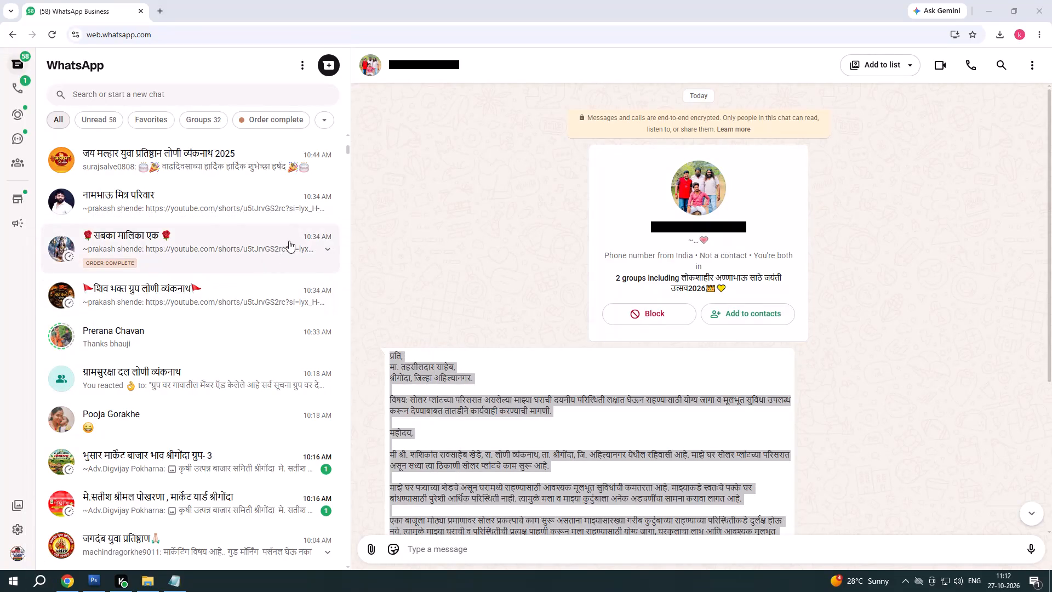
Create a blank document in Word and paste the copied Marathi application letter into it.
{"action": "left_click", "coordinate": [134, 127]}
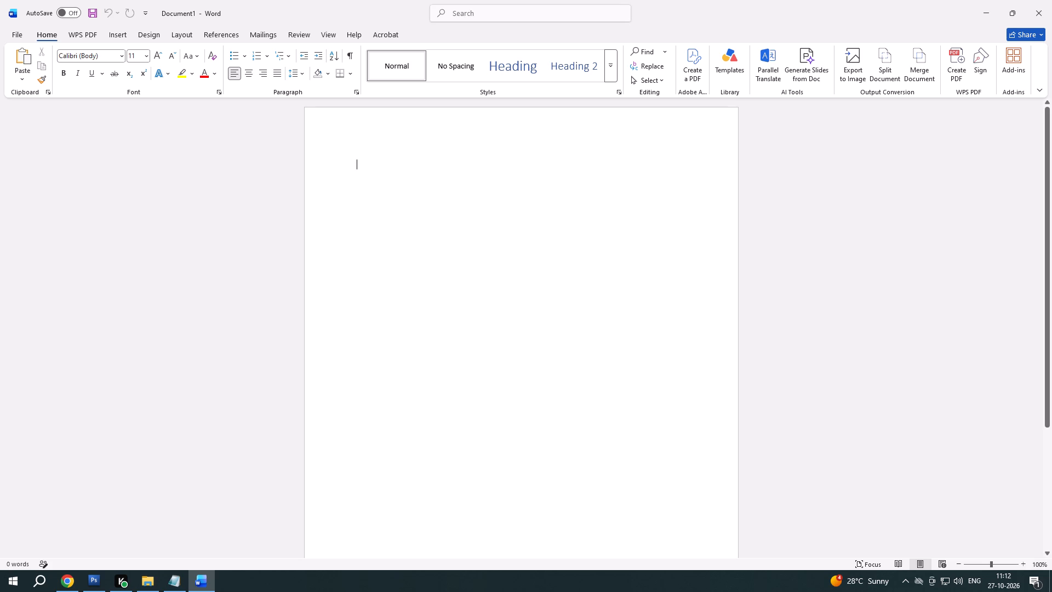
{"action": "key", "text": "ctrl+v"}
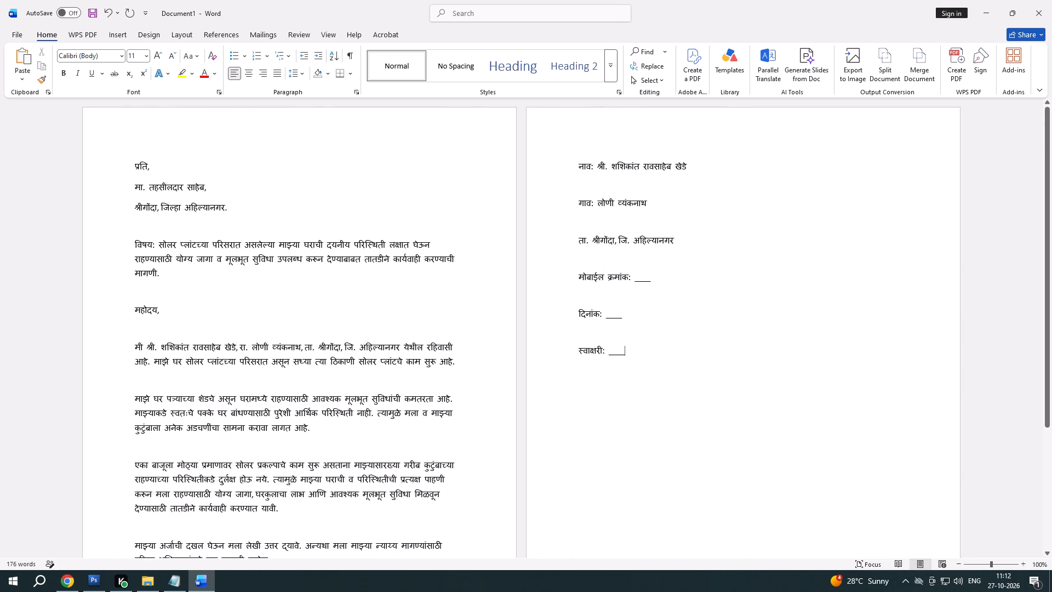
Make the three addressee lines at the top of the letter bold, from प्रति through श्रीगोंदा, जिल्हा अहिल्यानगर.
{"action": "left_click_drag", "start_coordinate": [131, 164], "coordinate": [152, 166]}
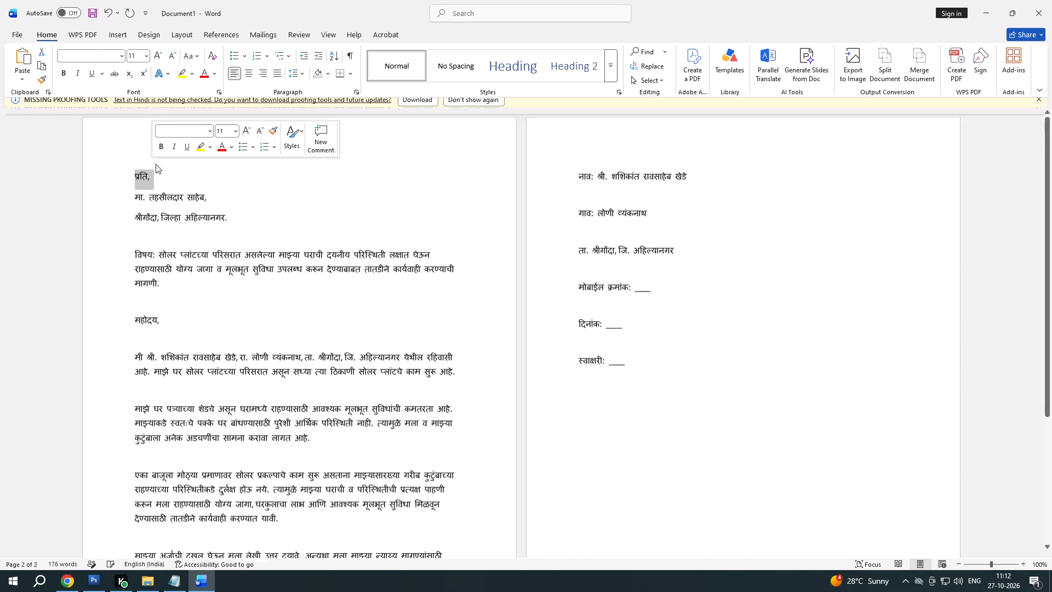
{"action": "left_click", "coordinate": [159, 147]}
{"action": "left_click", "coordinate": [238, 216]}
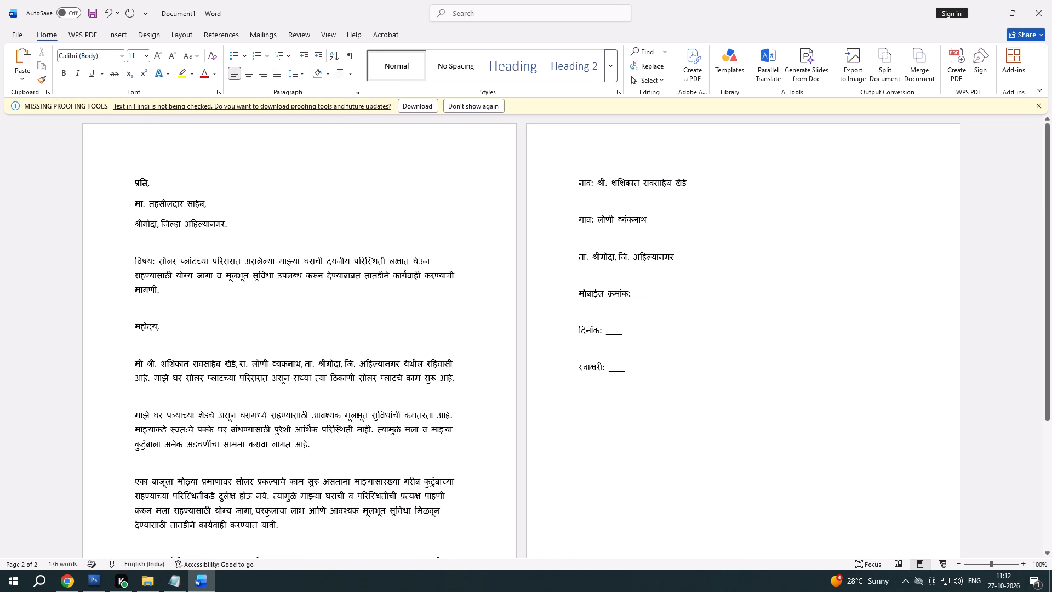
{"action": "left_click_drag", "start_coordinate": [135, 201], "coordinate": [229, 227]}
{"action": "left_click", "coordinate": [238, 203]}
Delete the blank lines separating the address block, subject, salutation and body paragraphs on the first page.
{"action": "left_click", "coordinate": [140, 247]}
{"action": "key", "text": "BackSpace"}
{"action": "left_click", "coordinate": [143, 299]}
{"action": "key", "text": "BackSpace"}
{"action": "left_click", "coordinate": [137, 317]}
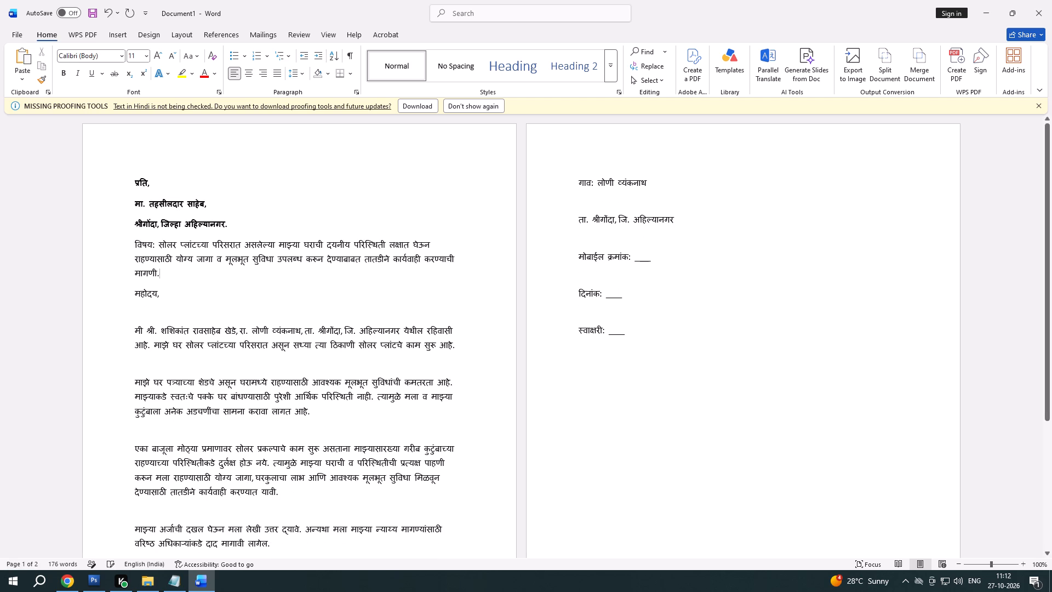
{"action": "key", "text": "BackSpace"}
{"action": "left_click", "coordinate": [133, 356]}
{"action": "key", "text": "BackSpace"}
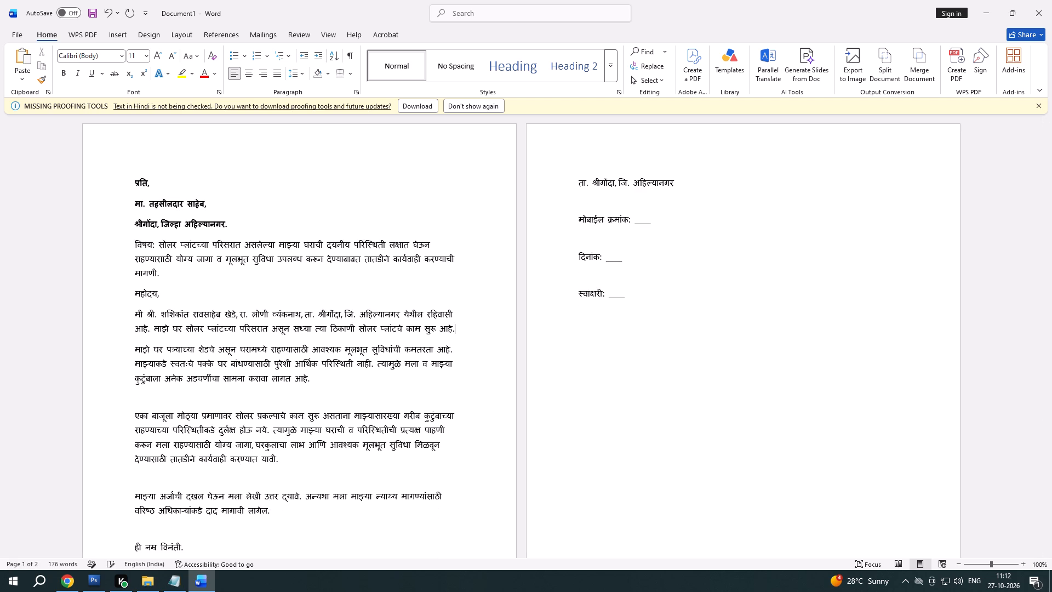
{"action": "left_click", "coordinate": [134, 388]}
{"action": "left_click", "coordinate": [135, 400]}
{"action": "left_click", "coordinate": [135, 400]}
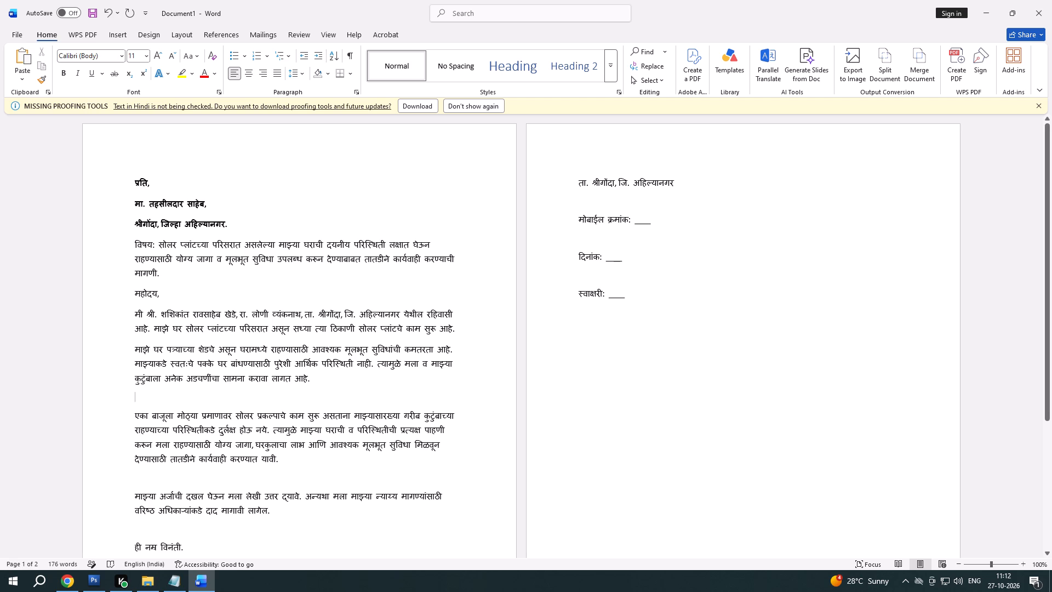
Remove the blank lines before and after the paragraph beginning "एका बाजूला".
{"action": "key", "text": "BackSpace"}
{"action": "left_click", "coordinate": [136, 466]}
{"action": "key", "text": "BackSpace"}
Indent the first line of the paragraph beginning "माझ्या अर्जाची दखल" with spaces.
{"action": "left_click", "coordinate": [134, 463]}
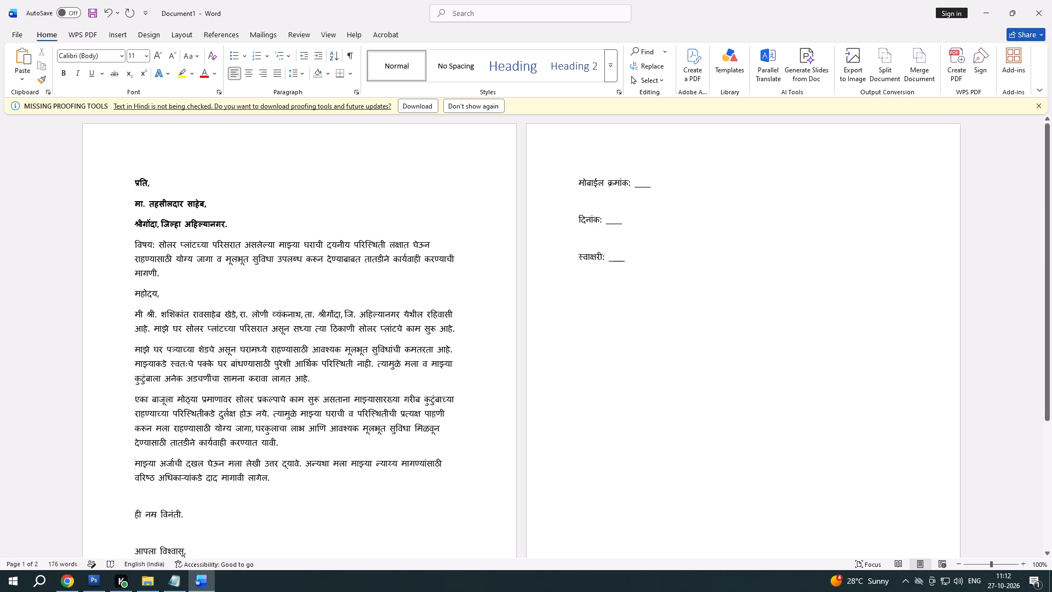
{"action": "key", "text": "space"}
{"action": "key", "text": "space"}
{"action": "key", "text": "space"}
{"action": "key", "text": "space"}
{"action": "key", "text": "space"}
{"action": "key", "text": "space"}
{"action": "key", "text": "space"}
{"action": "key", "text": "space"}
{"action": "key", "text": "space"}
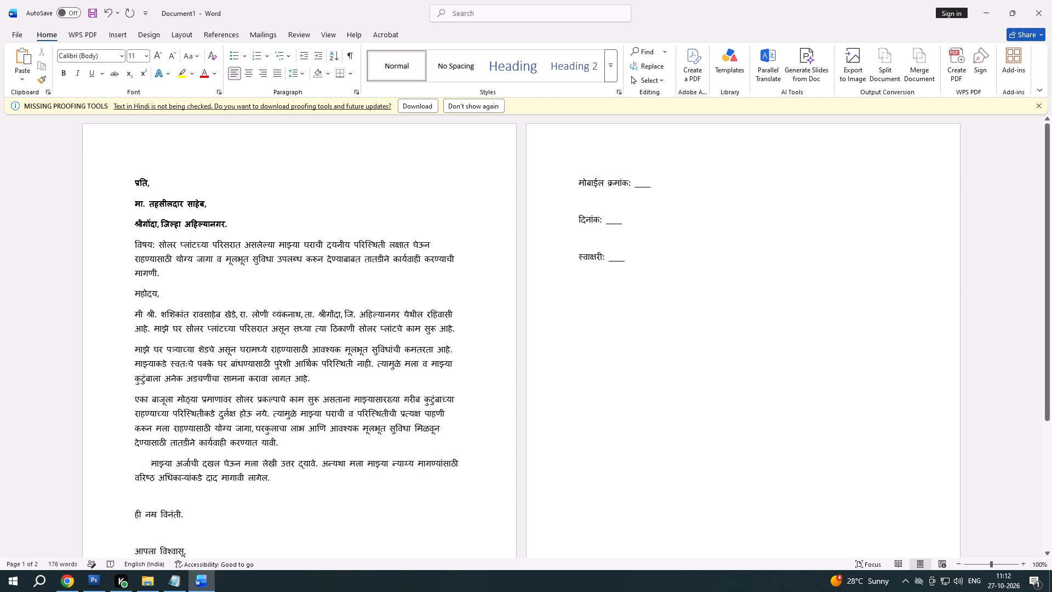
Join the paragraph beginning "एका बाजूला" to the end of the preceding paragraph, separated by a space.
{"action": "left_click", "coordinate": [131, 396]}
{"action": "key", "text": "BackSpace"}
{"action": "key", "text": "space"}
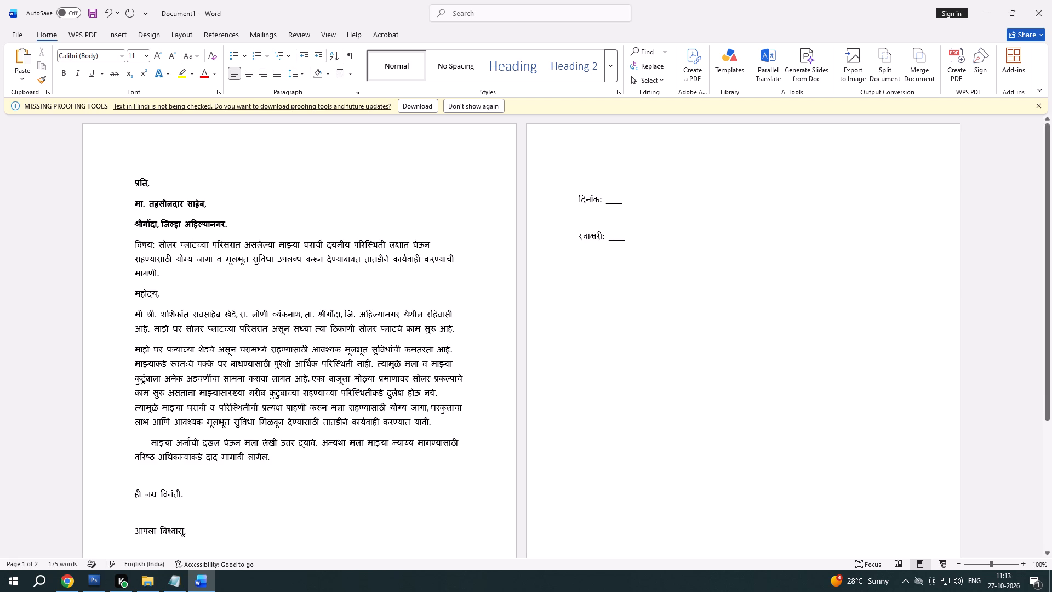
Make the subject text after "विषय:" bold, through "मागणी.".
{"action": "left_click", "coordinate": [132, 295]}
{"action": "left_click_drag", "start_coordinate": [160, 243], "coordinate": [162, 243]}
{"action": "left_click_drag", "start_coordinate": [162, 243], "coordinate": [169, 284]}
{"action": "left_click", "coordinate": [178, 264]}
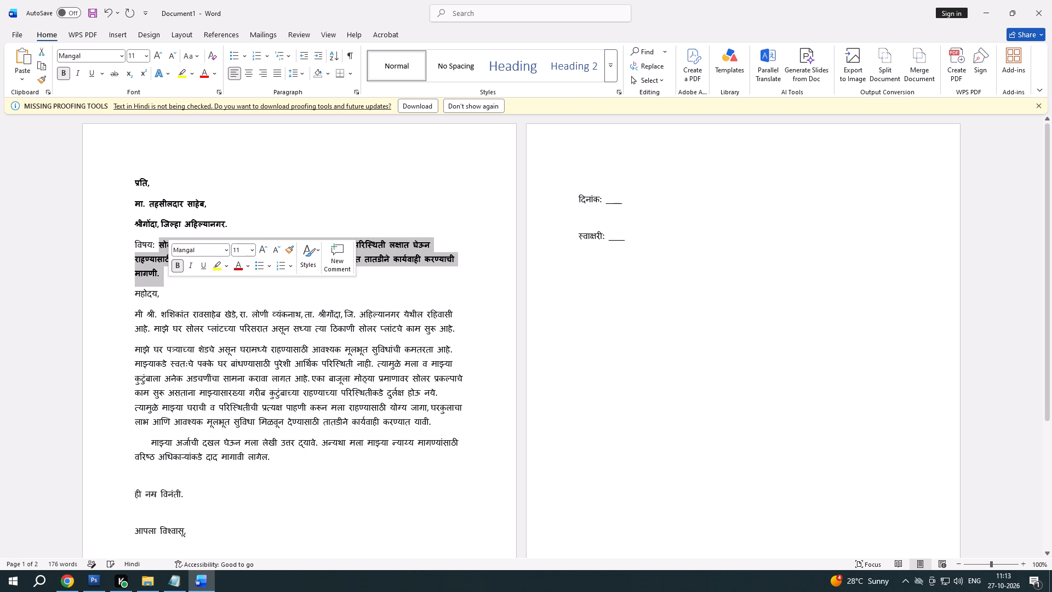
{"action": "left_click", "coordinate": [200, 293]}
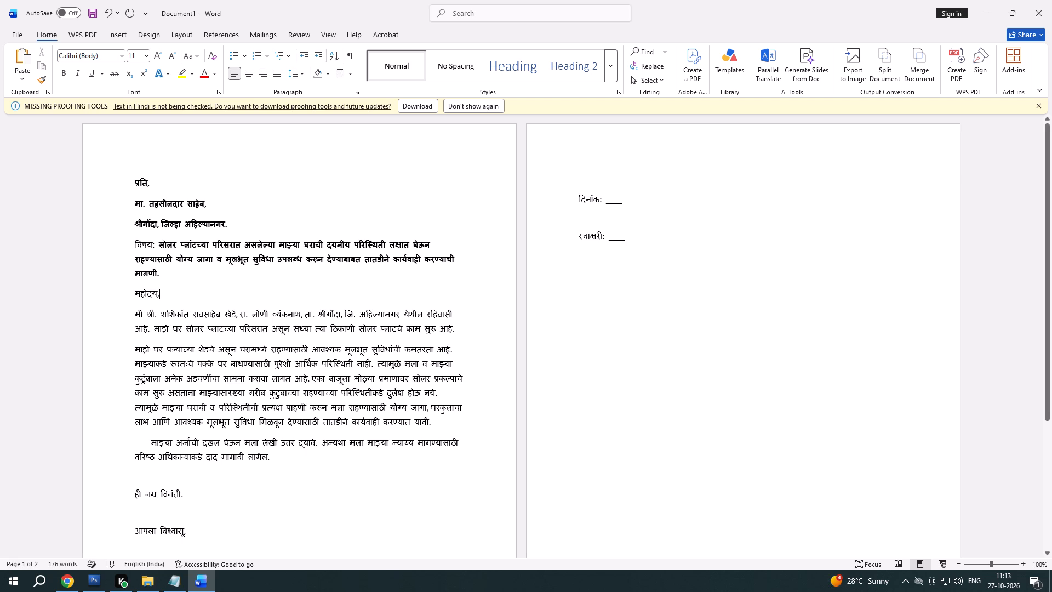
Switch the keyboard input language to Marathi with Google Input Tools.
{"action": "left_click", "coordinate": [974, 578]}
{"action": "left_click", "coordinate": [936, 513]}
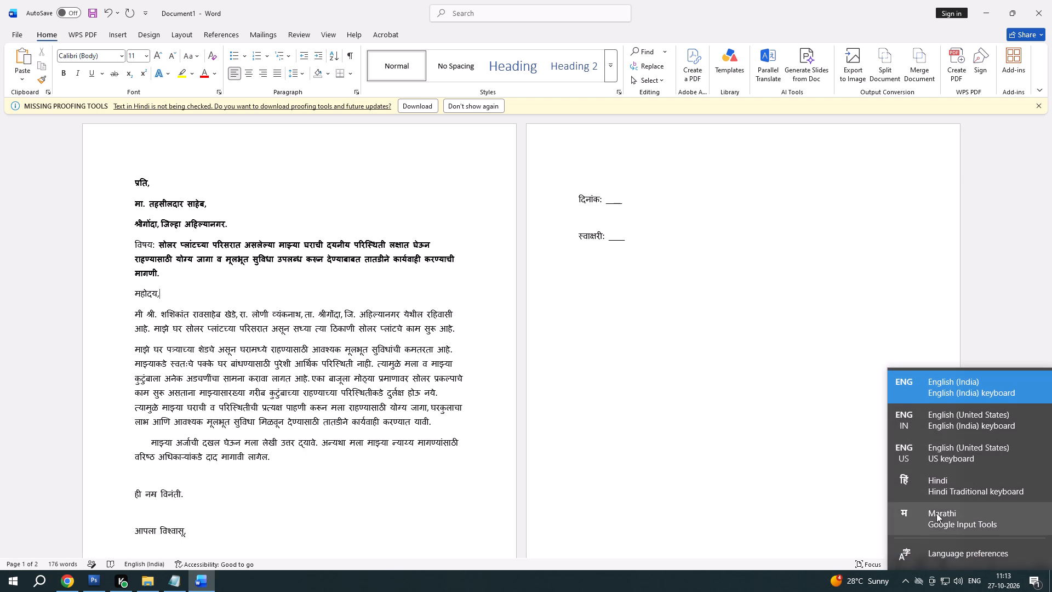
Shift the closing line "ही नम्र विनंती." toward the page's right side by inserting spaces before it.
{"action": "scroll", "coordinate": [145, 395], "scroll_direction": "down", "scroll_amount": 4}
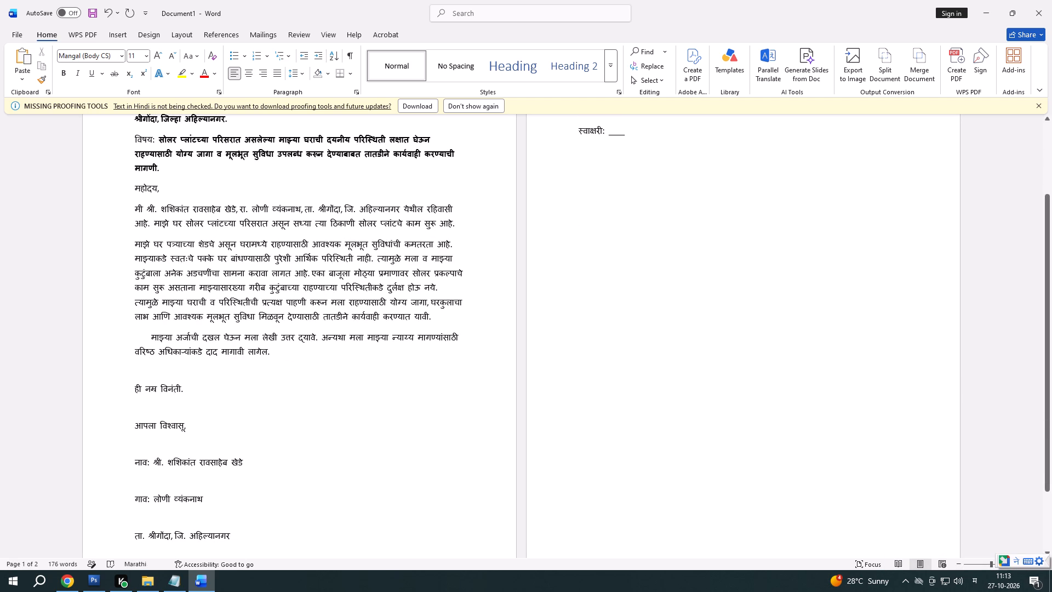
{"action": "left_click", "coordinate": [129, 386]}
{"action": "key", "text": "space"}
{"action": "key", "text": "space"}
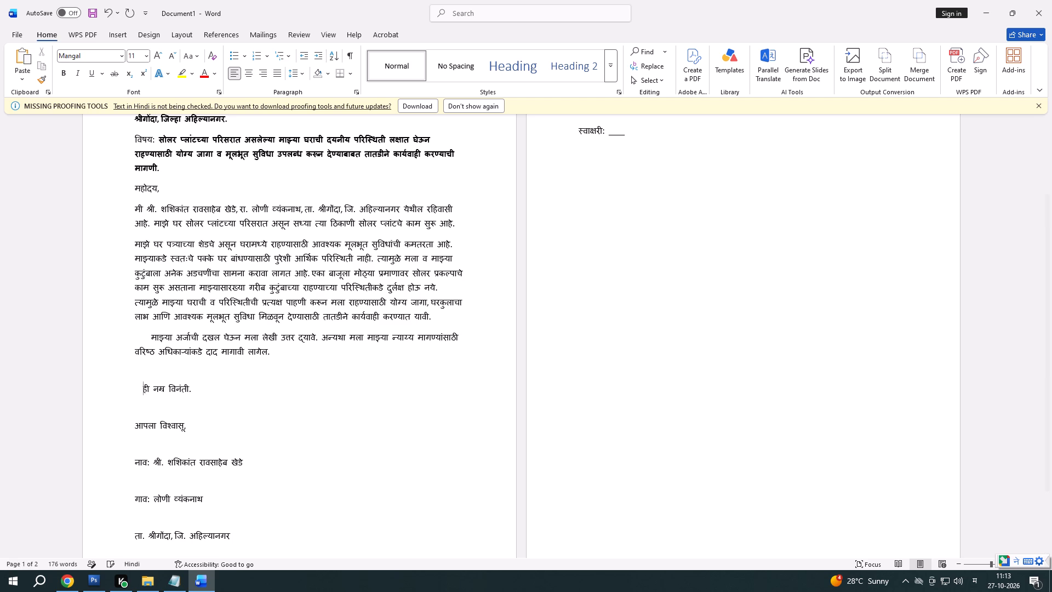
{"action": "key", "text": "space"}
{"action": "key", "text": "space"}
{"action": "key", "text": "space"}
{"action": "key", "text": "space"}
{"action": "key", "text": "space"}
{"action": "key", "text": "space"}
{"action": "key", "text": "space"}
{"action": "key", "text": "space"}
{"action": "key", "text": "space"}
{"action": "key", "text": "space"}
{"action": "key", "text": "space"}
{"action": "key", "text": "space"}
{"action": "key", "text": "space"}
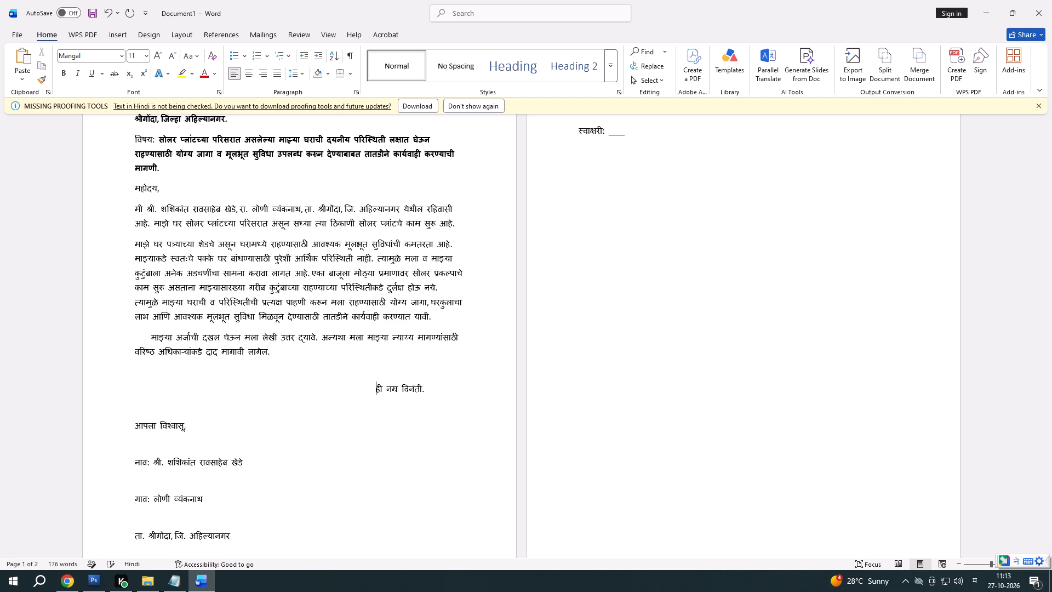
Move the "नाव:" name line from the signature block to the end of the "श्रीगोंदा, जिल्हा अहिल्यानगर." line.
{"action": "scroll", "coordinate": [128, 386], "scroll_direction": "up", "scroll_amount": 7}
{"action": "scroll", "coordinate": [145, 488], "scroll_direction": "down", "scroll_amount": 4}
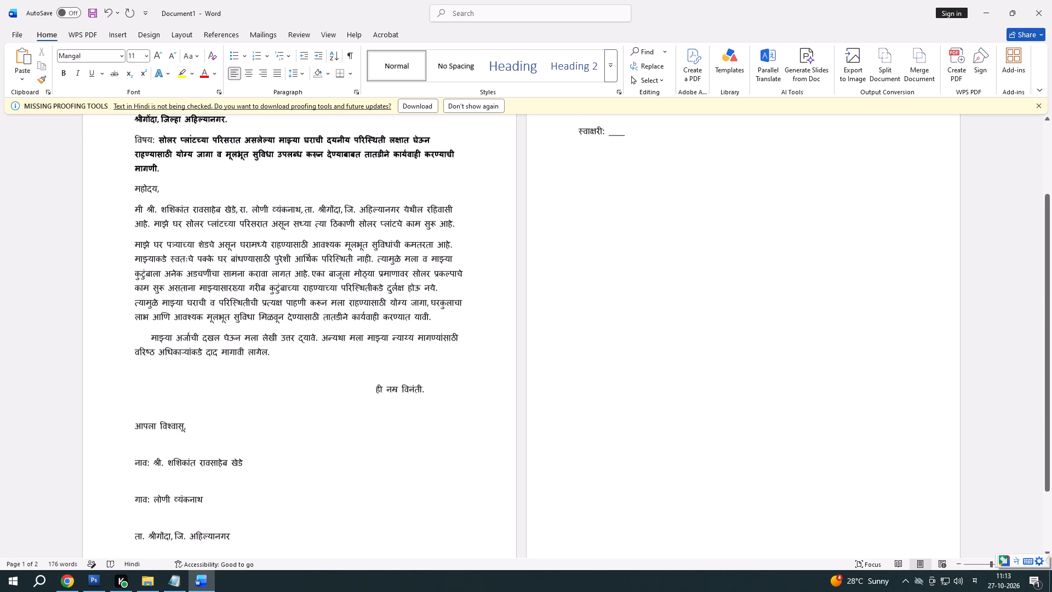
{"action": "left_click_drag", "start_coordinate": [134, 459], "coordinate": [261, 465]}
{"action": "key", "text": "ctrl+x"}
{"action": "scroll", "coordinate": [155, 278], "scroll_direction": "up", "scroll_amount": 5}
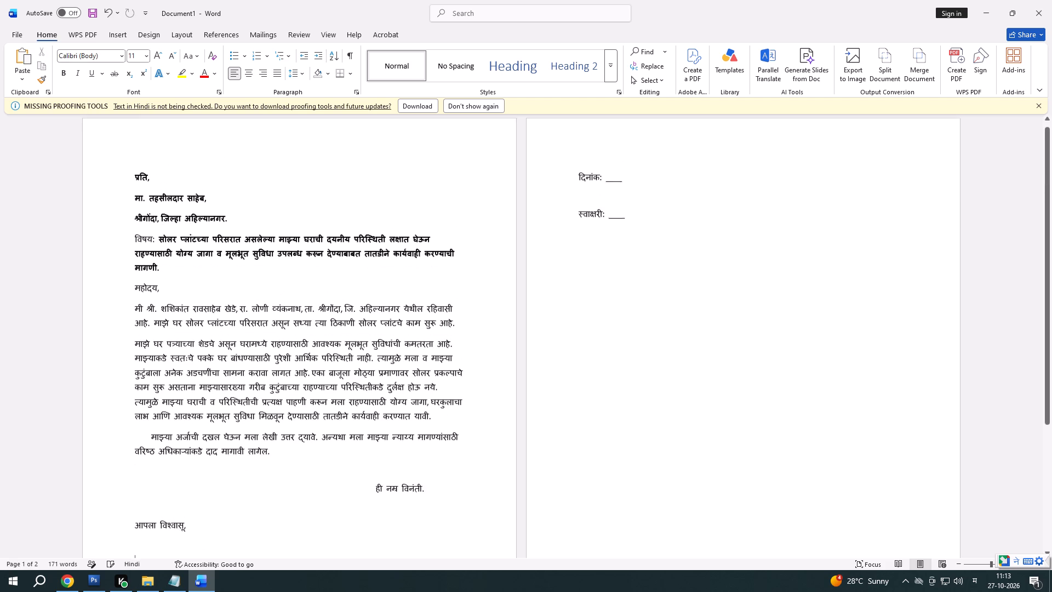
{"action": "left_click", "coordinate": [138, 237]}
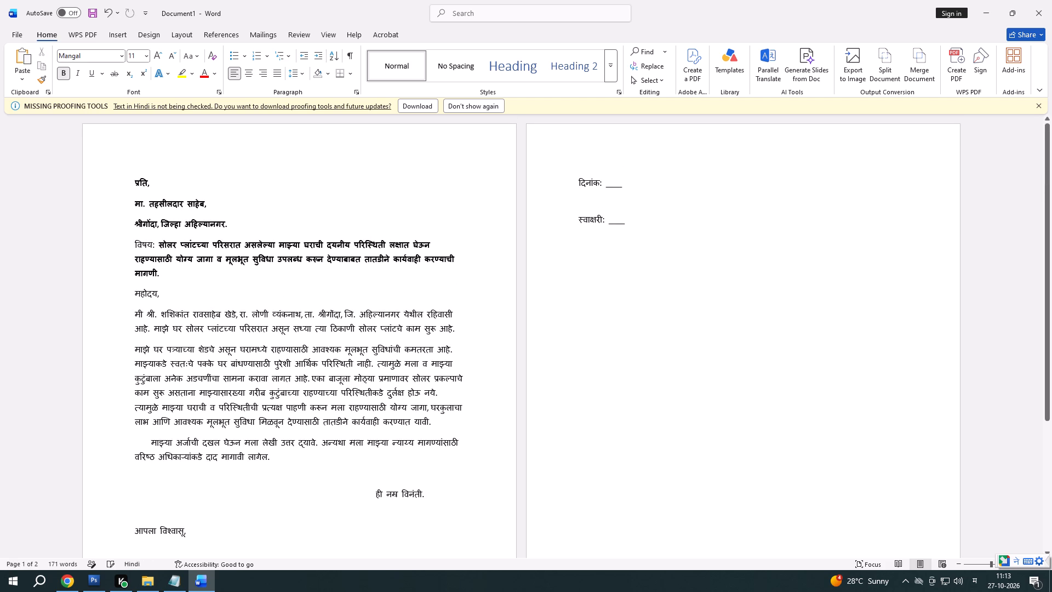
{"action": "left_click", "coordinate": [229, 226]}
{"action": "key", "text": "ctrl+v"}
Replace the label "नाव" before the moved name with "अर्जदार".
{"action": "left_click_drag", "start_coordinate": [243, 224], "coordinate": [232, 225]}
{"action": "type", "text": "arjdar"}
{"action": "key", "text": "space"}
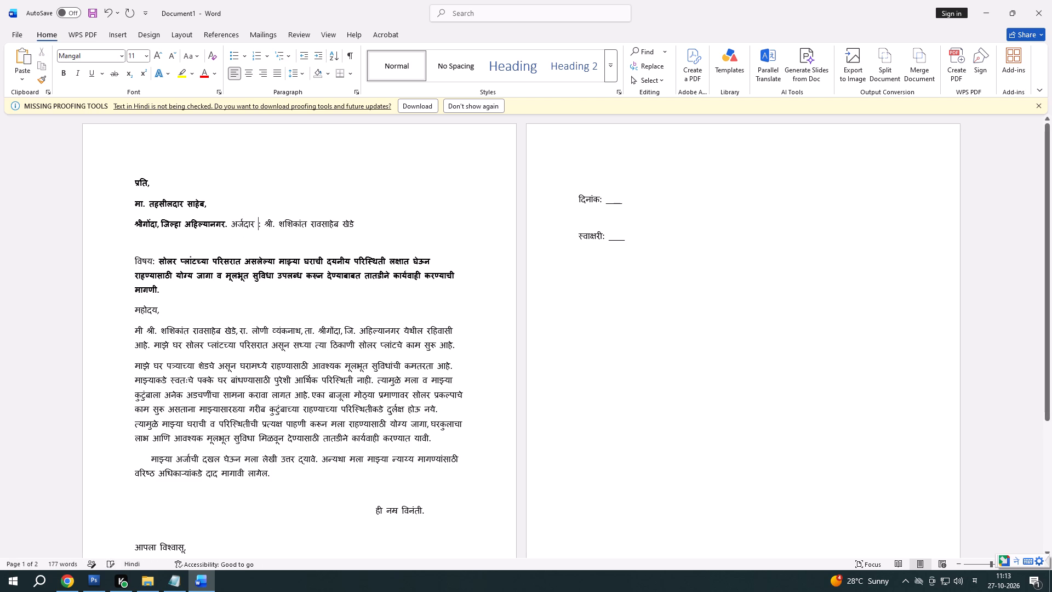
Remove the spaces before and after "श्री." in the applicant text.
{"action": "left_click", "coordinate": [266, 225]}
{"action": "left_click", "coordinate": [277, 223]}
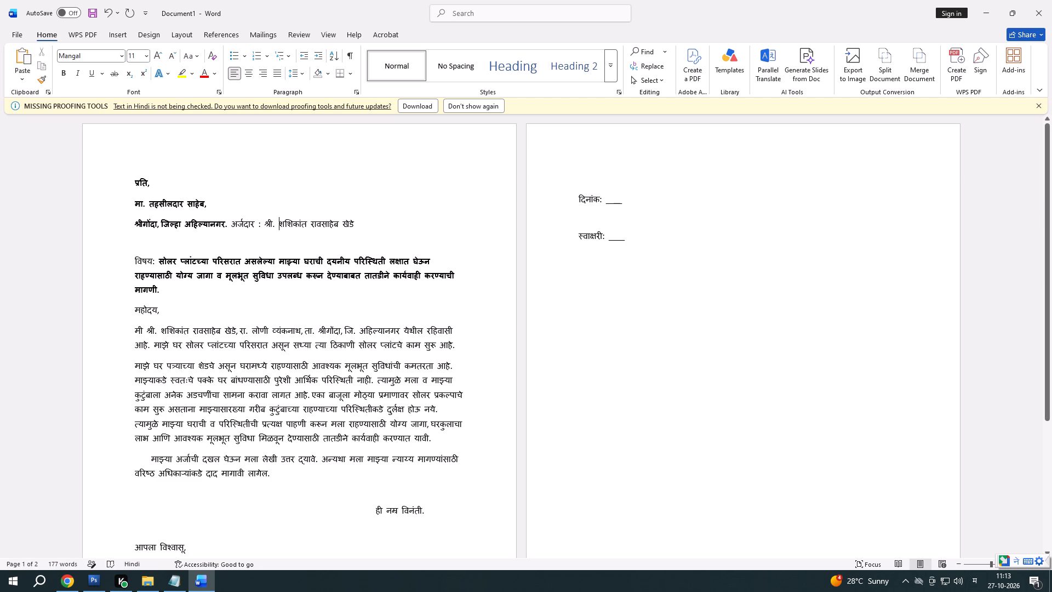
{"action": "key", "text": "BackSpace"}
{"action": "left_click", "coordinate": [261, 223]}
{"action": "left_click", "coordinate": [265, 223]}
{"action": "key", "text": "BackSpace"}
Put the "अर्जदार" text on its own line below the address and remove the blank line above "विषय:".
{"action": "left_click", "coordinate": [232, 224]}
{"action": "key", "text": "Return"}
{"action": "left_click", "coordinate": [129, 280]}
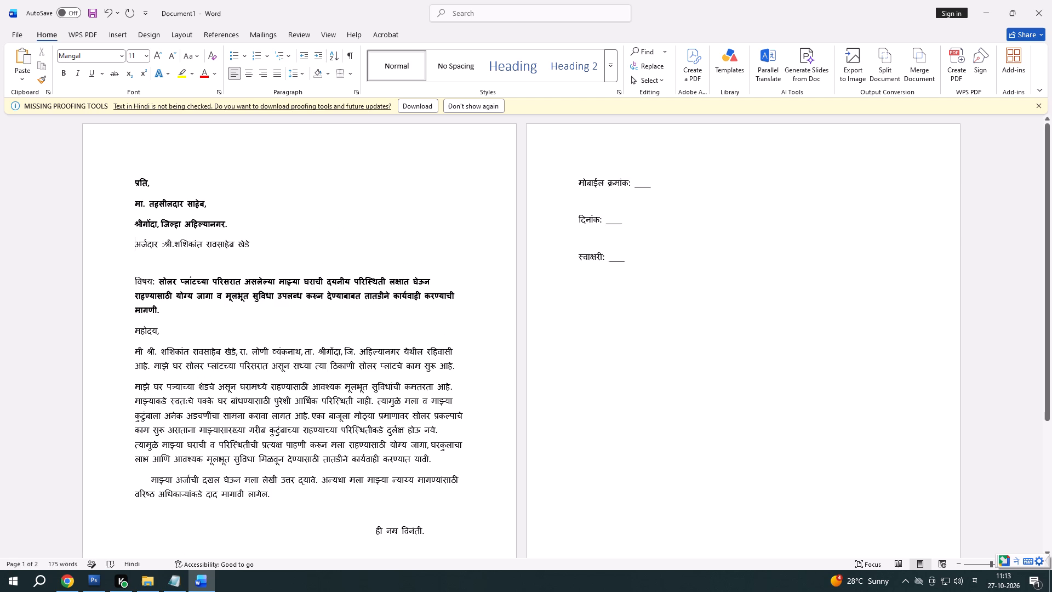
{"action": "key", "text": "BackSpace"}
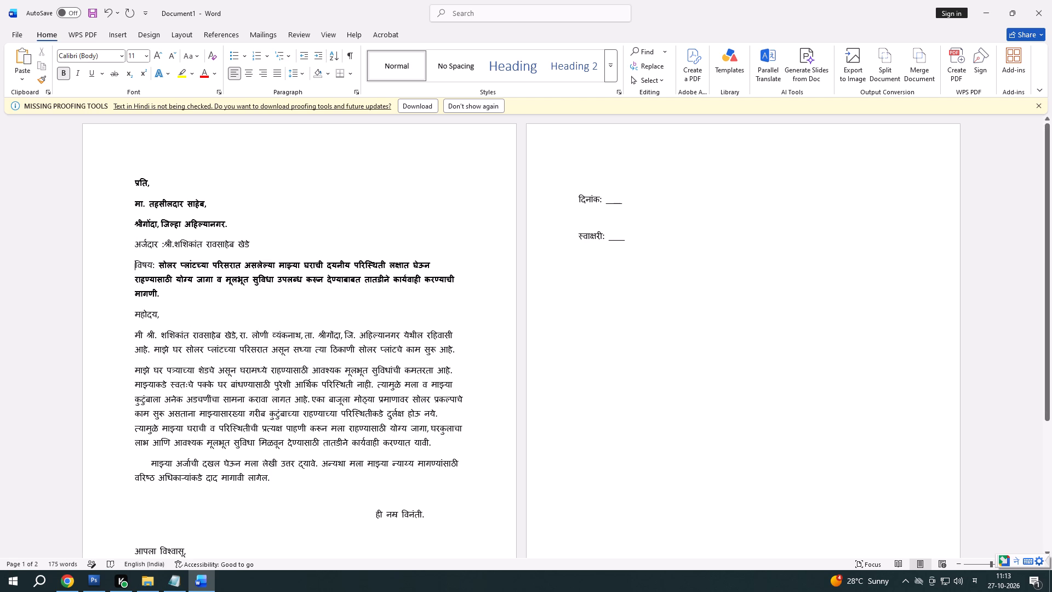
Correct the surname at the end of the "अर्जदार" line to "खुडे".
{"action": "left_click", "coordinate": [249, 244]}
{"action": "key", "text": "BackSpace"}
{"action": "key", "text": "BackSpace"}
{"action": "key", "text": "BackSpace"}
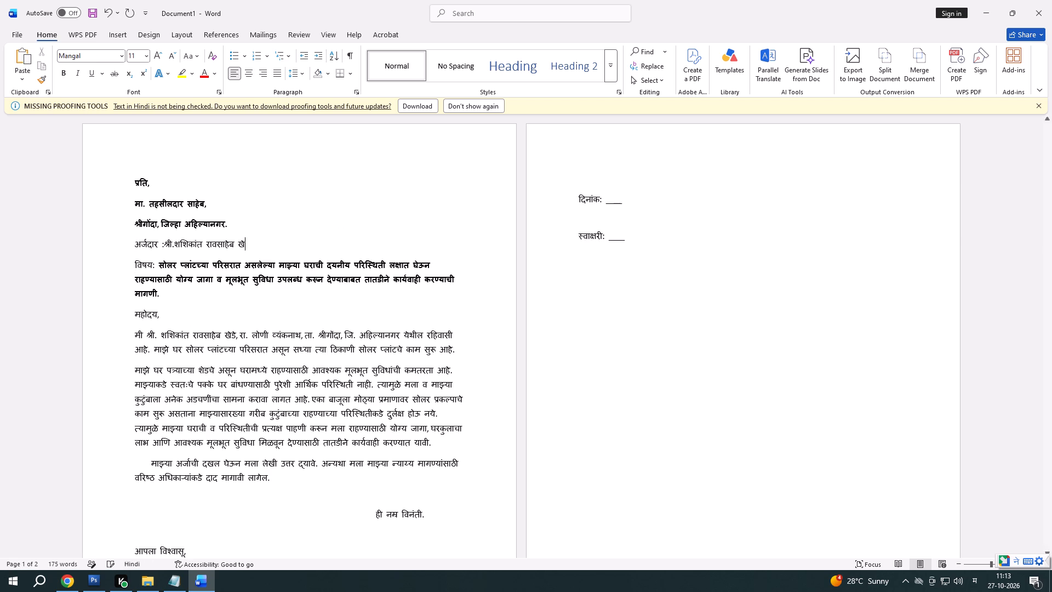
{"action": "key", "text": "BackSpace"}
{"action": "type", "text": "khude"}
{"action": "key", "text": "Return"}
Insert a space between the colon and "श्री." in the "अर्जदार" line.
{"action": "left_click", "coordinate": [166, 238]}
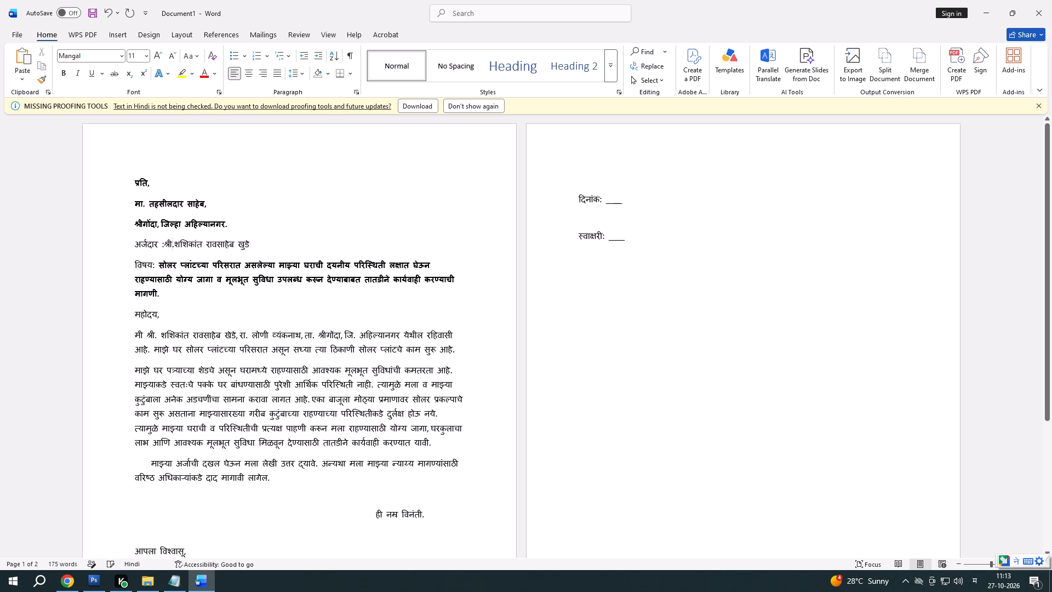
{"action": "left_click", "coordinate": [165, 242]}
{"action": "key", "text": "Left"}
{"action": "key", "text": "space"}
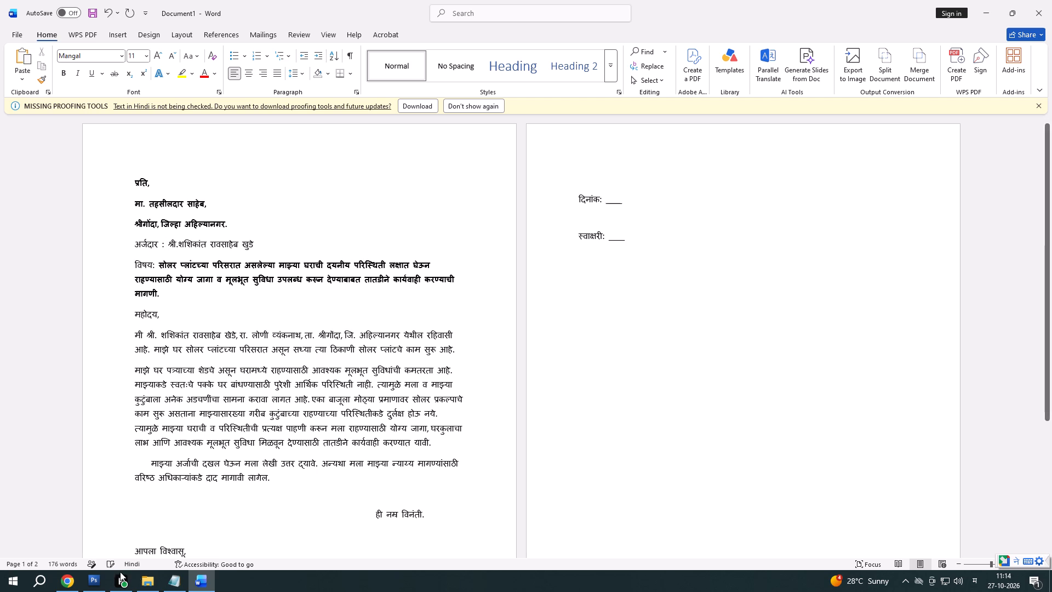
Copy the village name from the "गाव:" line and add it in parentheses after the applicant's name.
{"action": "scroll", "coordinate": [135, 573], "scroll_direction": "down", "scroll_amount": 6}
{"action": "scroll", "coordinate": [171, 512], "scroll_direction": "down", "scroll_amount": 12}
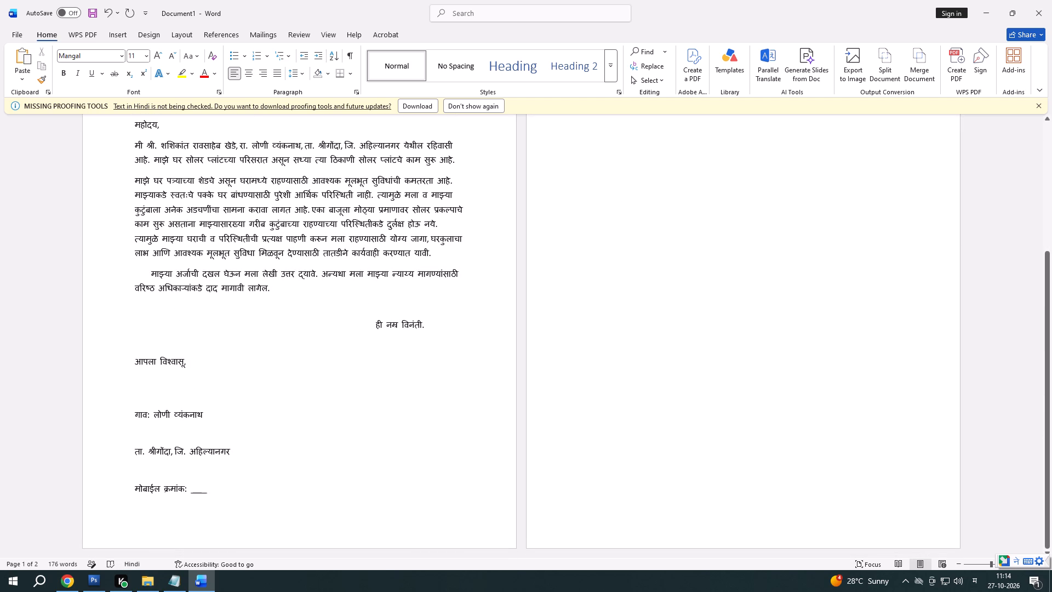
{"action": "left_click_drag", "start_coordinate": [155, 412], "coordinate": [199, 416]}
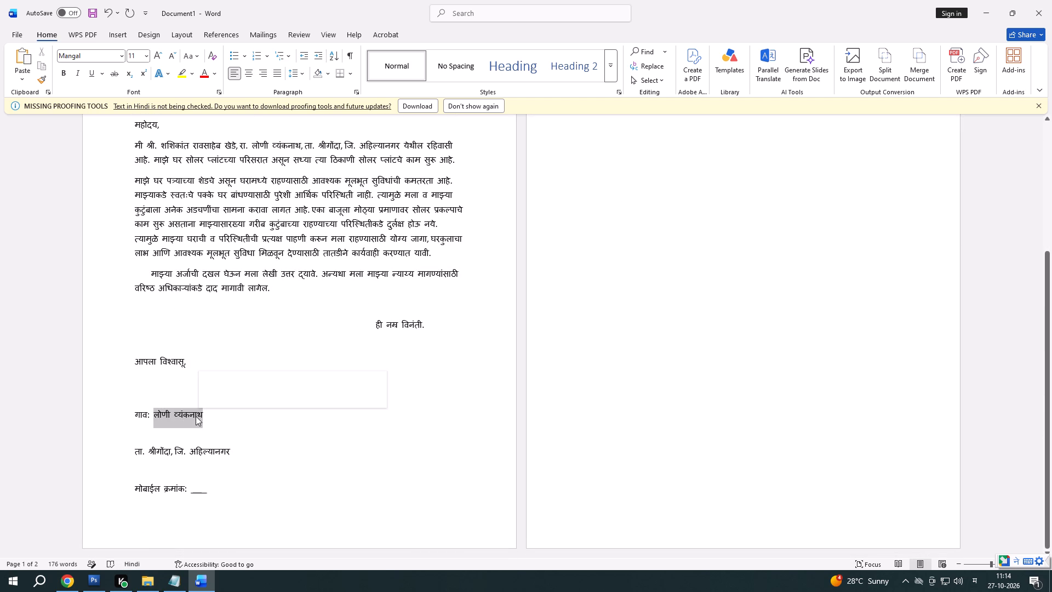
{"action": "right_click", "coordinate": [195, 416]}
{"action": "left_click", "coordinate": [231, 245]}
{"action": "scroll", "coordinate": [235, 237], "scroll_direction": "up", "scroll_amount": 6}
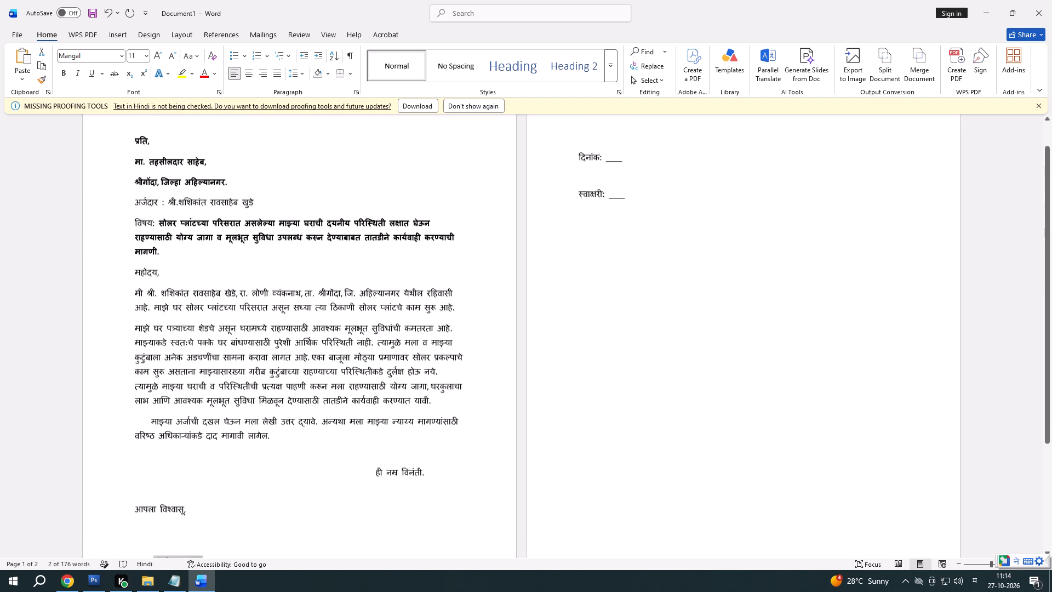
{"action": "left_click", "coordinate": [260, 213]}
{"action": "key", "text": "space"}
{"action": "type", "text": "("}
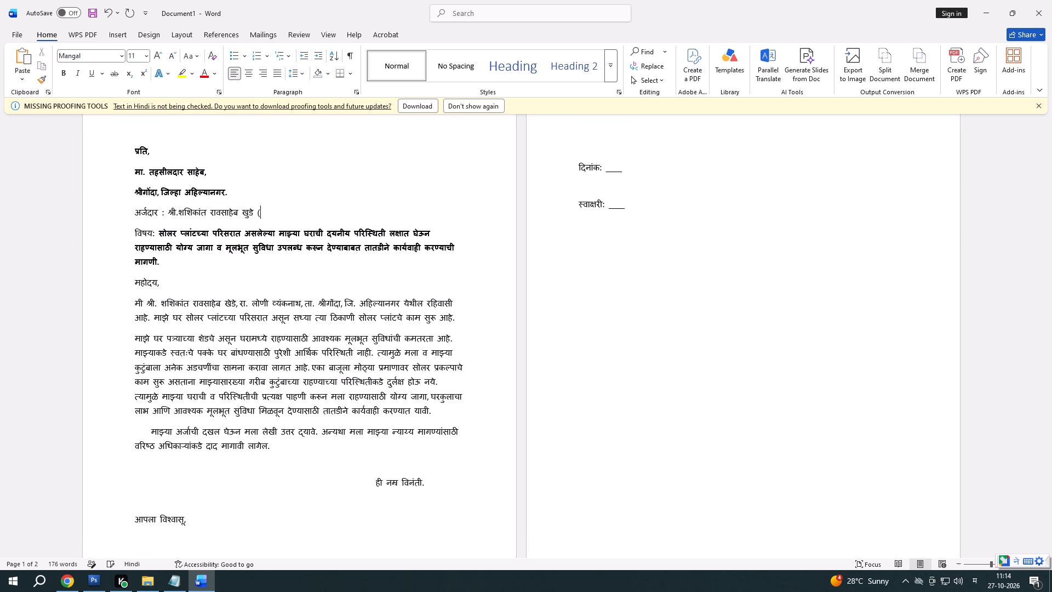
{"action": "key", "text": "ctrl+v"}
{"action": "key", "text": "shift+parenright"}
Delete the village, taluka and district, and mobile number lines from the signature block.
{"action": "scroll", "coordinate": [196, 377], "scroll_direction": "down", "scroll_amount": 6}
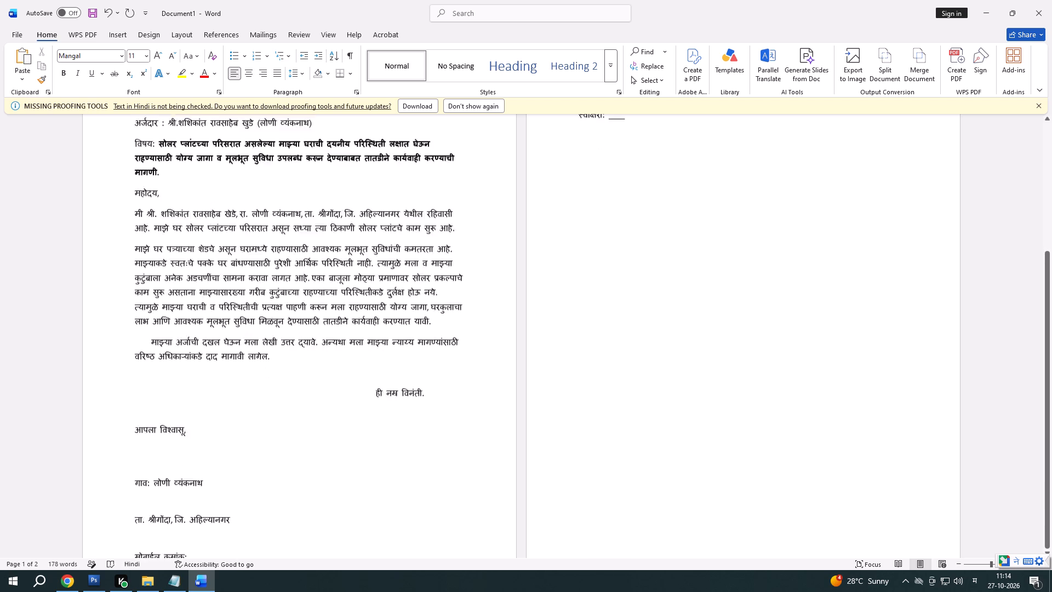
{"action": "scroll", "coordinate": [137, 515], "scroll_direction": "down", "scroll_amount": 5}
{"action": "left_click_drag", "start_coordinate": [134, 406], "coordinate": [230, 496]}
{"action": "key", "text": "BackSpace"}
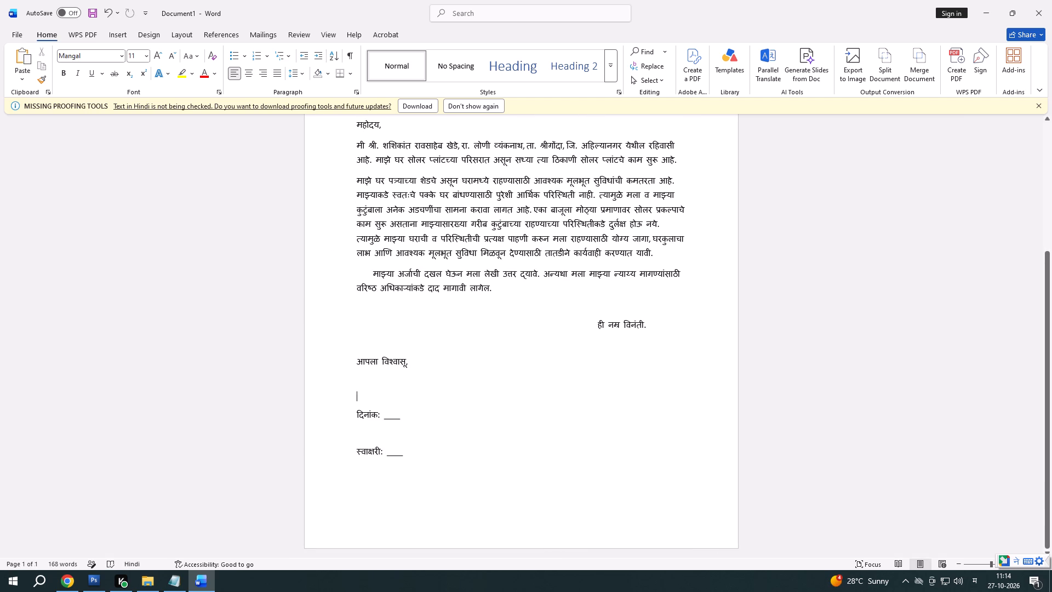
Move the "दिनांक:" date line from the signature block to the top of the letter, above "प्रति,".
{"action": "left_click_drag", "start_coordinate": [358, 412], "coordinate": [409, 419]}
{"action": "key", "text": "ctrl+x"}
{"action": "scroll", "coordinate": [397, 369], "scroll_direction": "up", "scroll_amount": 11}
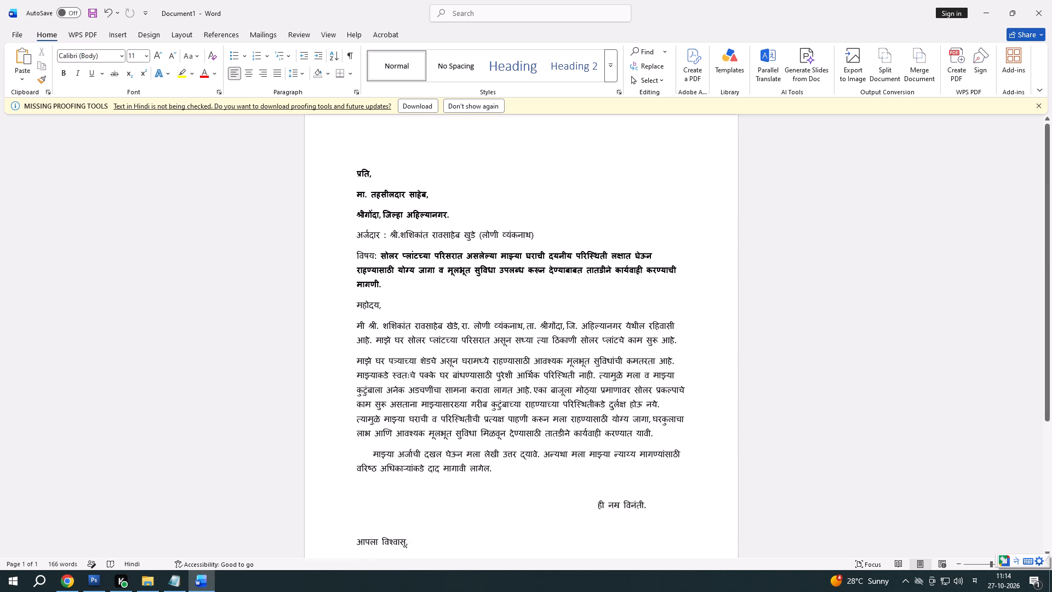
{"action": "left_click", "coordinate": [357, 186]}
{"action": "key", "text": "ctrl+v"}
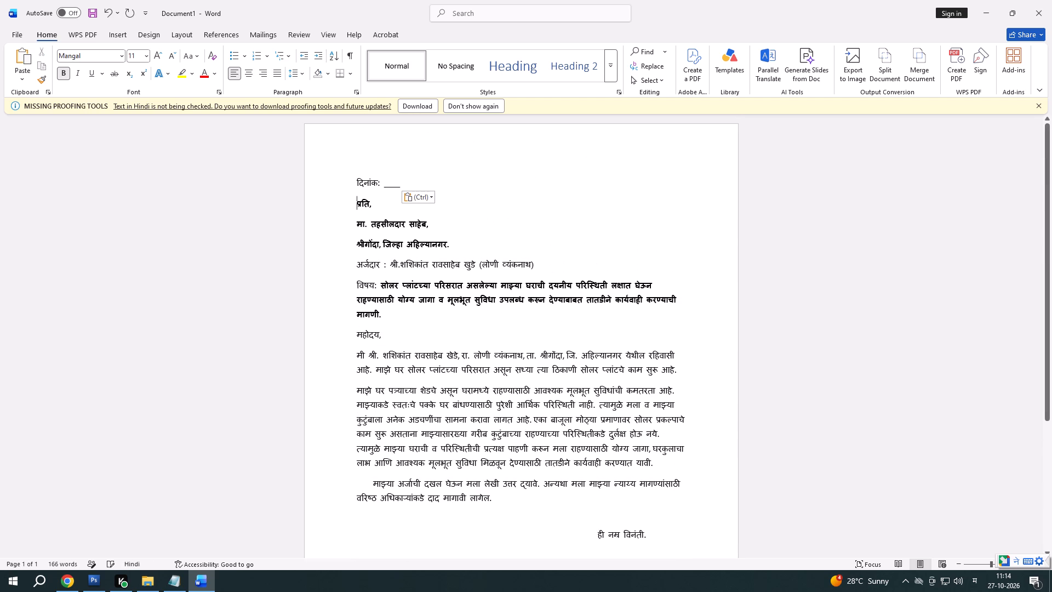
Remove the blank underscores after "दिनांक:" and align the date line to the right.
{"action": "left_click_drag", "start_coordinate": [358, 179], "coordinate": [405, 183]}
{"action": "left_click", "coordinate": [405, 184]}
{"action": "key", "text": "BackSpace"}
{"action": "key", "text": "BackSpace"}
{"action": "key", "text": "BackSpace"}
{"action": "key", "text": "BackSpace"}
{"action": "key", "text": "BackSpace"}
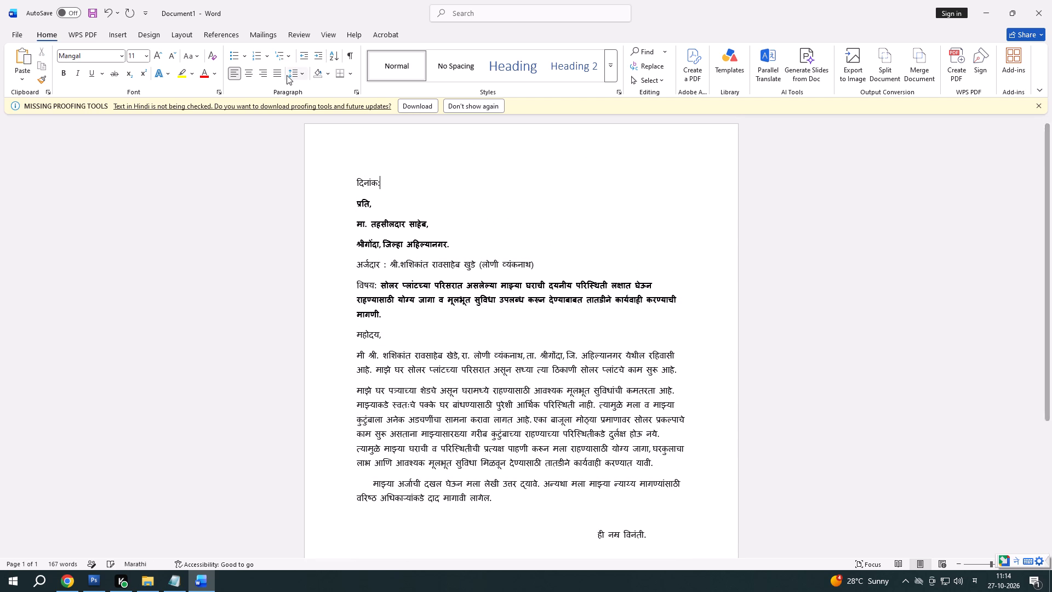
{"action": "left_click", "coordinate": [261, 76]}
{"action": "left_click", "coordinate": [359, 200]}
{"action": "left_click_drag", "start_coordinate": [354, 200], "coordinate": [370, 201]}
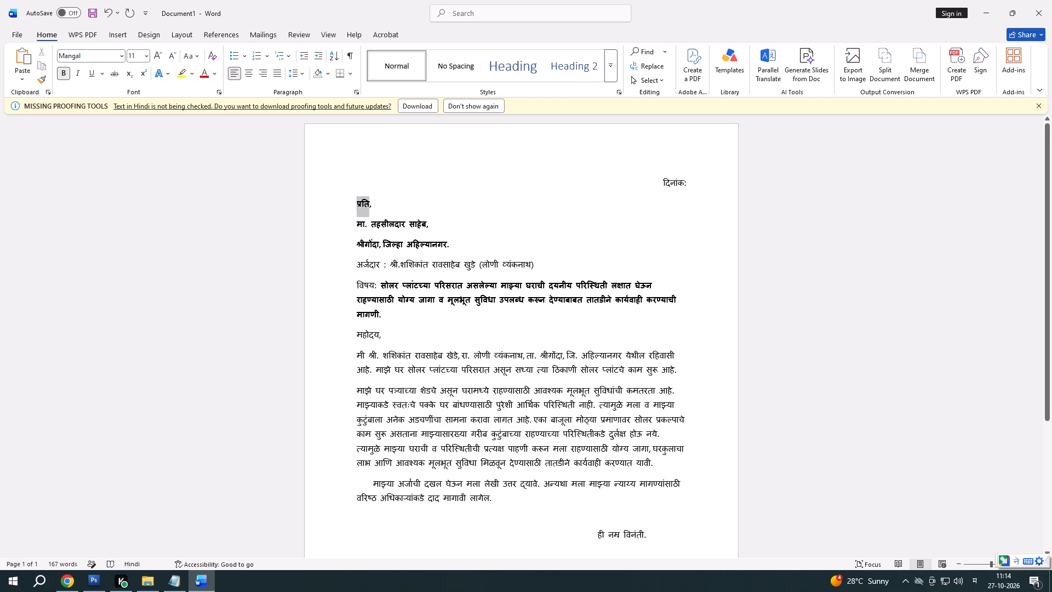
{"action": "left_click_drag", "start_coordinate": [370, 201], "coordinate": [370, 201]}
{"action": "left_click", "coordinate": [447, 205]}
Add the heading "अर्ज" on its own line above the date, centred and bold.
{"action": "left_click", "coordinate": [655, 182]}
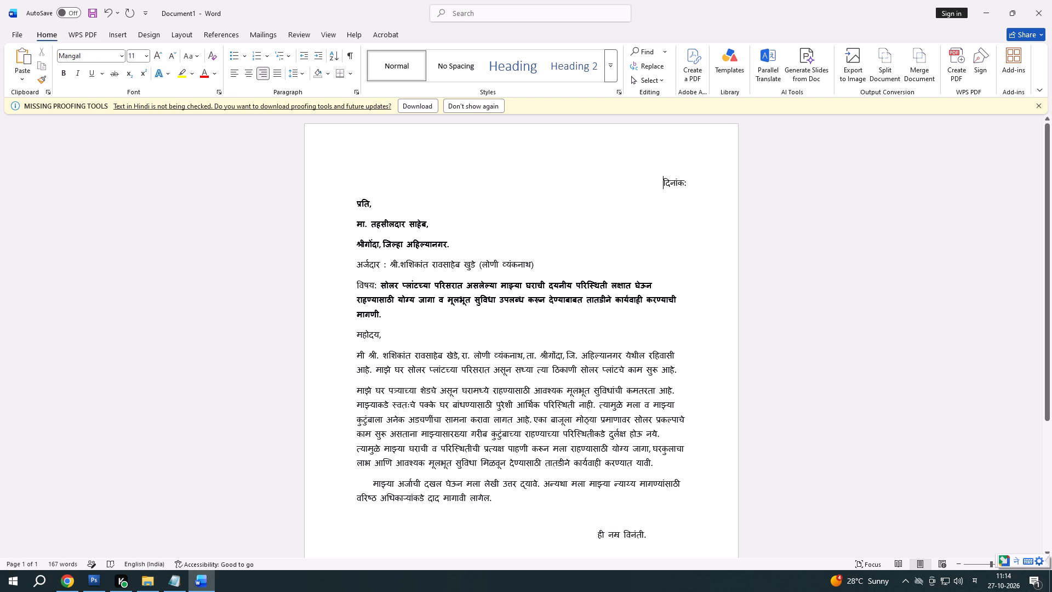
{"action": "type", "text": "arj"}
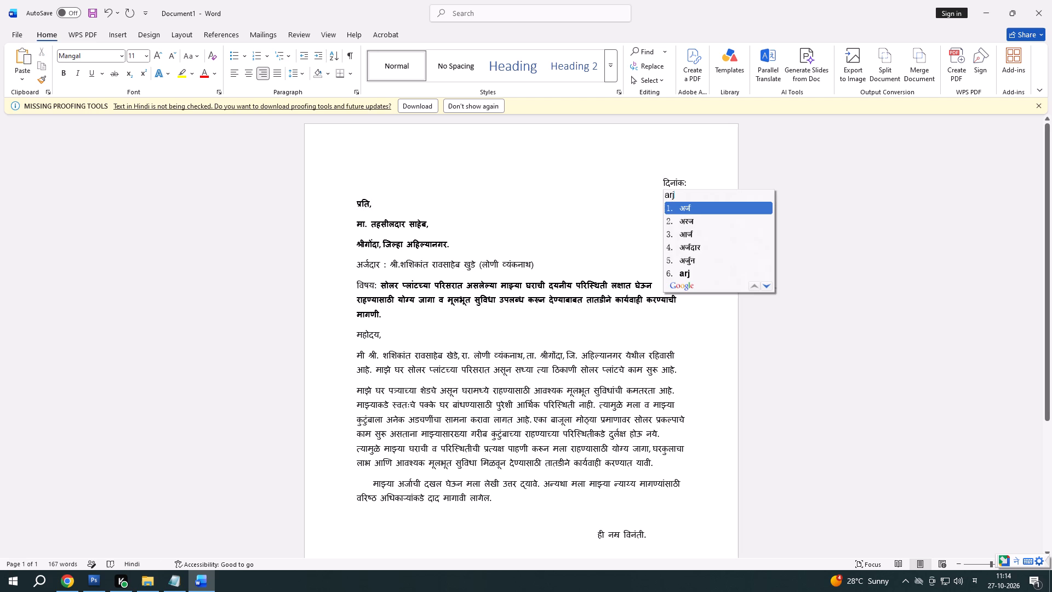
{"action": "left_click", "coordinate": [684, 209]}
{"action": "key", "text": "Return"}
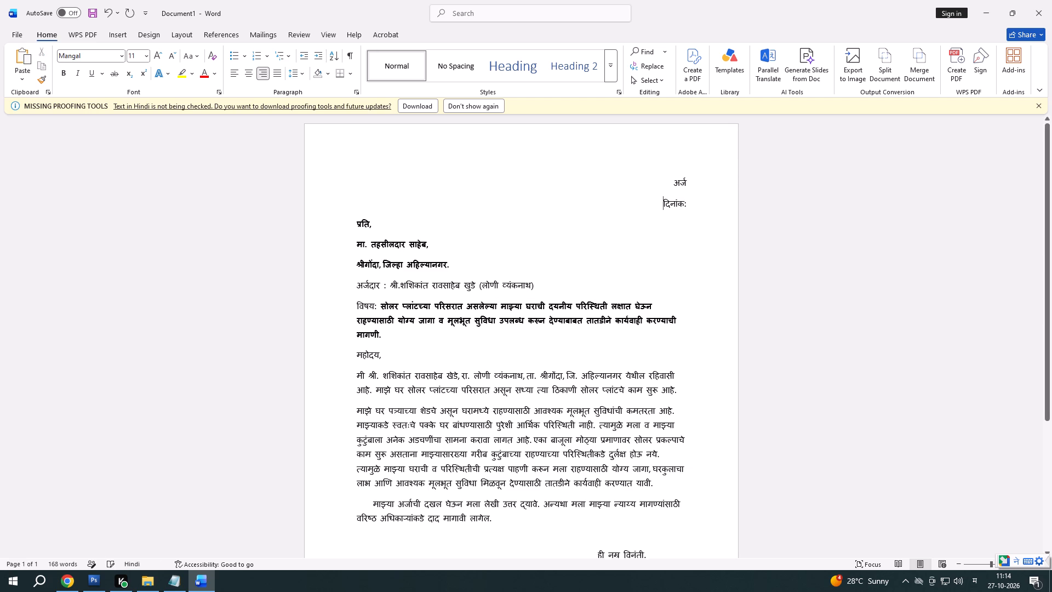
{"action": "left_click_drag", "start_coordinate": [695, 183], "coordinate": [658, 186]}
{"action": "left_click", "coordinate": [248, 70]}
{"action": "left_click_drag", "start_coordinate": [490, 173], "coordinate": [501, 175]}
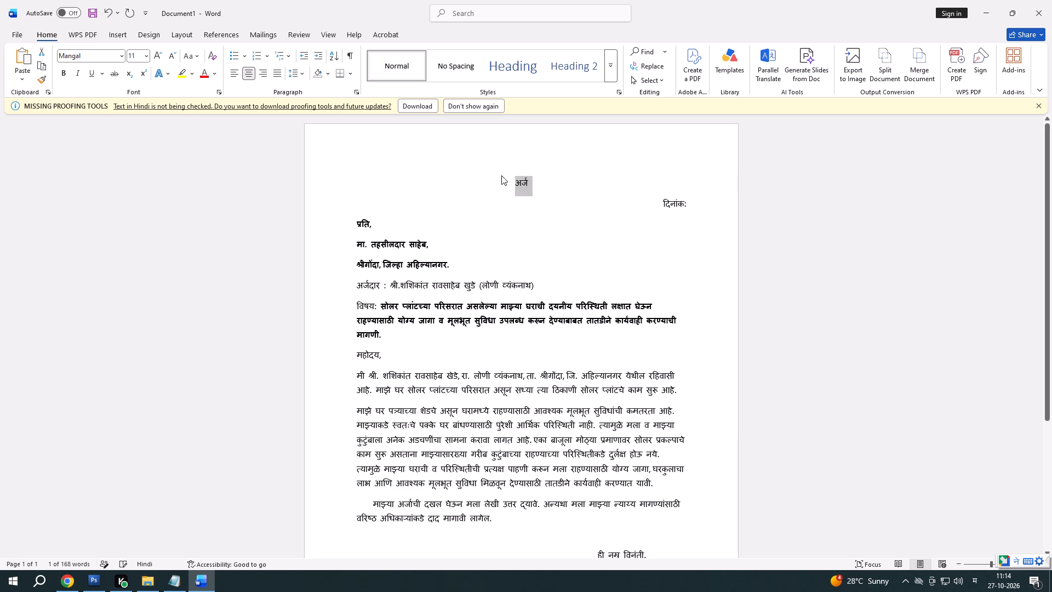
{"action": "left_click_drag", "start_coordinate": [501, 175], "coordinate": [528, 181]}
{"action": "left_click", "coordinate": [535, 172]}
{"action": "left_click", "coordinate": [534, 166]}
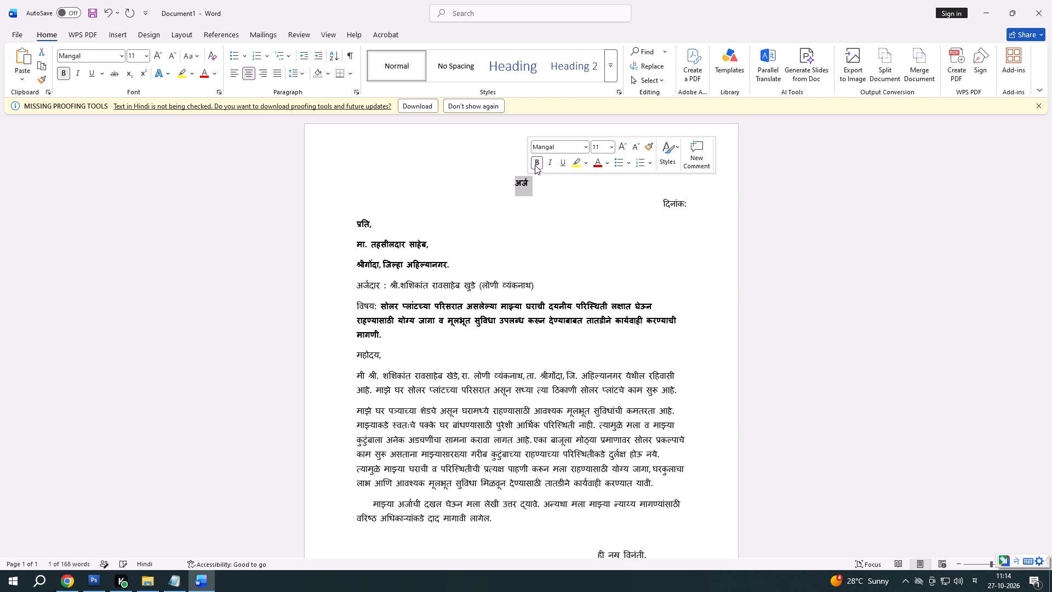
Reposition the "दिनांक:" date line slightly in from the right margin using leading spaces.
{"action": "left_click", "coordinate": [648, 199]}
{"action": "key", "text": "BackSpace"}
{"action": "key", "text": "space"}
{"action": "key", "text": "space"}
{"action": "key", "text": "space"}
{"action": "key", "text": "space"}
{"action": "key", "text": "space"}
{"action": "key", "text": "space"}
{"action": "key", "text": "space"}
{"action": "key", "text": "space"}
{"action": "key", "text": "space"}
{"action": "key", "text": "space"}
{"action": "key", "text": "space"}
{"action": "key", "text": "space"}
{"action": "key", "text": "space"}
{"action": "key", "text": "space"}
{"action": "key", "text": "space"}
{"action": "key", "text": "space"}
{"action": "key", "text": "space"}
{"action": "key", "text": "space"}
{"action": "key", "text": "space"}
{"action": "key", "text": "space"}
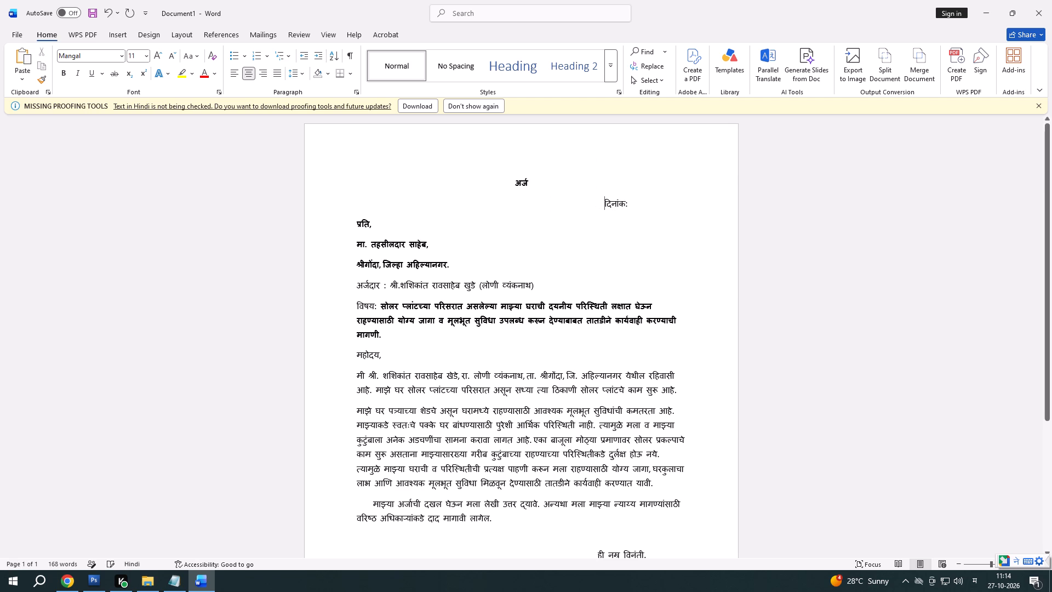
Put a space before the colon in the date line and add two spaced slashes as a blank date.
{"action": "left_click", "coordinate": [624, 203]}
{"action": "key", "text": "space"}
{"action": "left_click", "coordinate": [632, 203]}
{"action": "key", "text": "space"}
{"action": "key", "text": "space"}
{"action": "key", "text": "space"}
{"action": "key", "text": "space"}
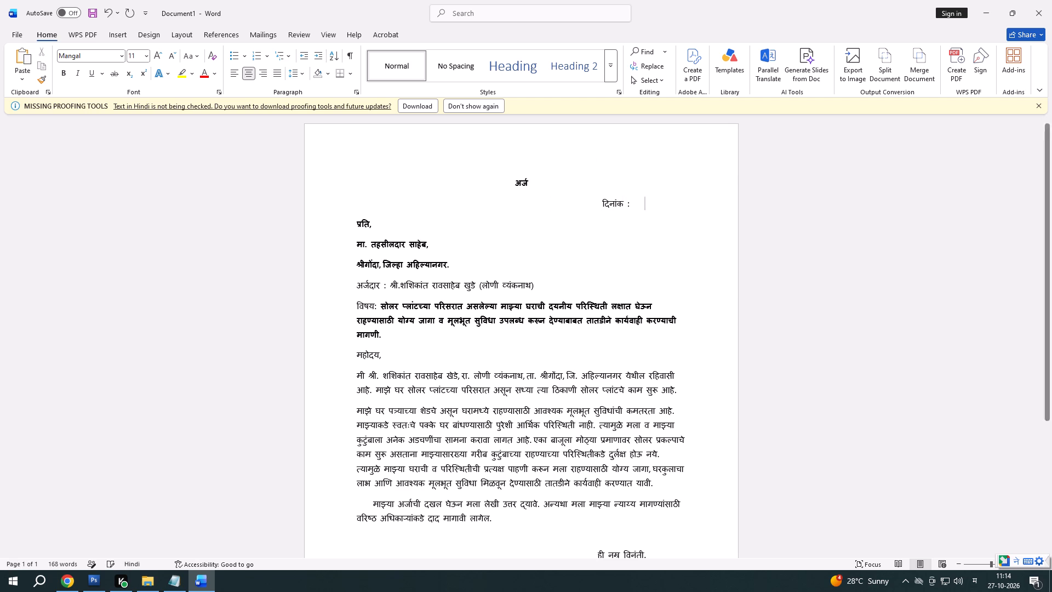
{"action": "key", "text": "space"}
{"action": "type", "text": "/ /"}
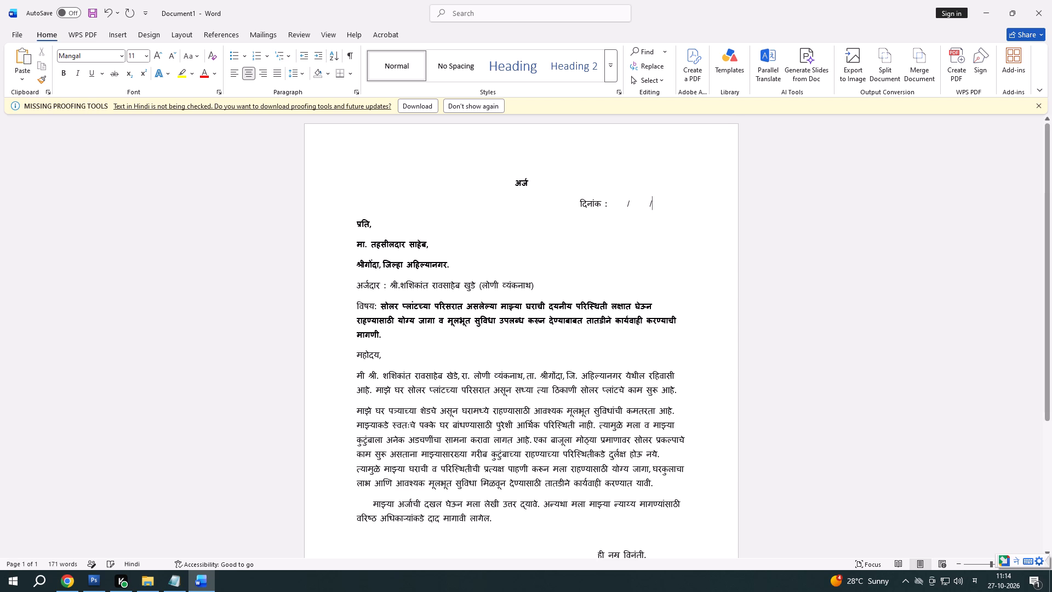
Indent the closing line "आपला विश्वासू," away from the left margin.
{"action": "scroll", "coordinate": [375, 239], "scroll_direction": "down", "scroll_amount": 12}
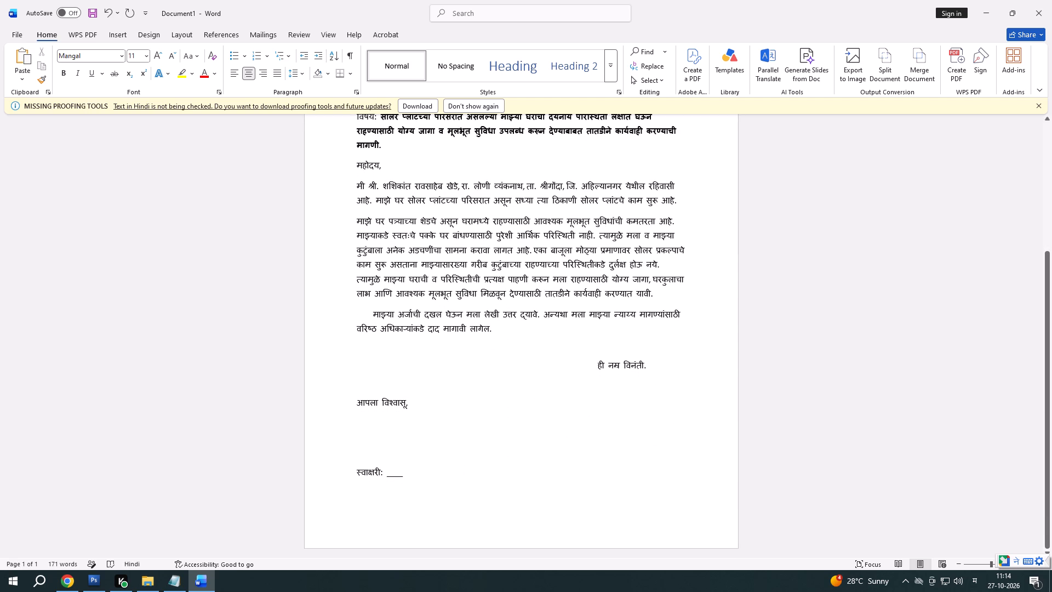
{"action": "left_click", "coordinate": [357, 402]}
{"action": "key", "text": "space"}
{"action": "key", "text": "space"}
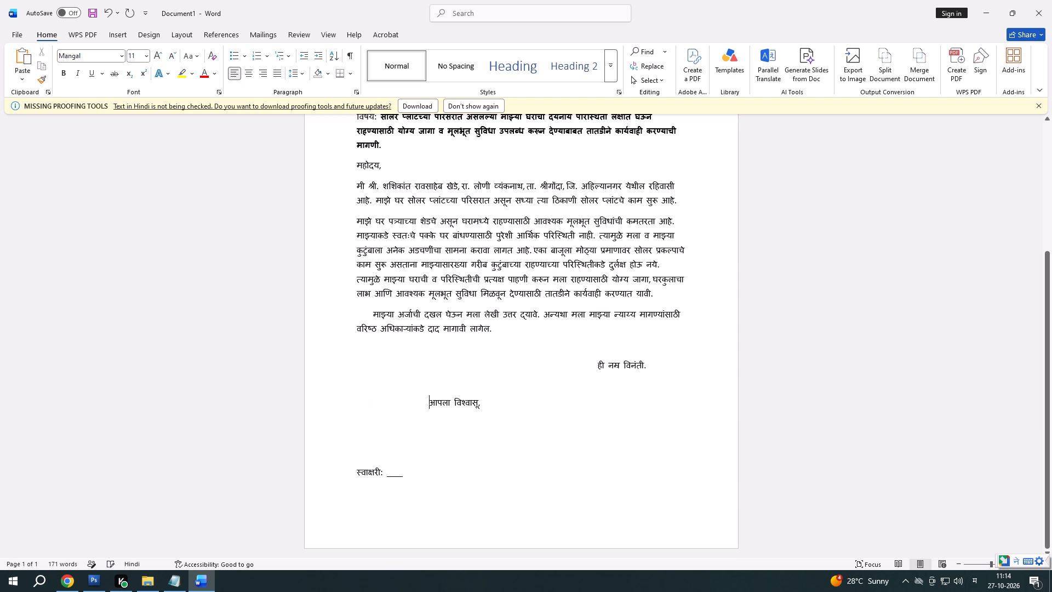
Move "ही नम्र विनंती." to directly beneath the last body paragraph, at the left margin.
{"action": "left_click_drag", "start_coordinate": [592, 366], "coordinate": [653, 365]}
{"action": "key", "text": "ctrl+x"}
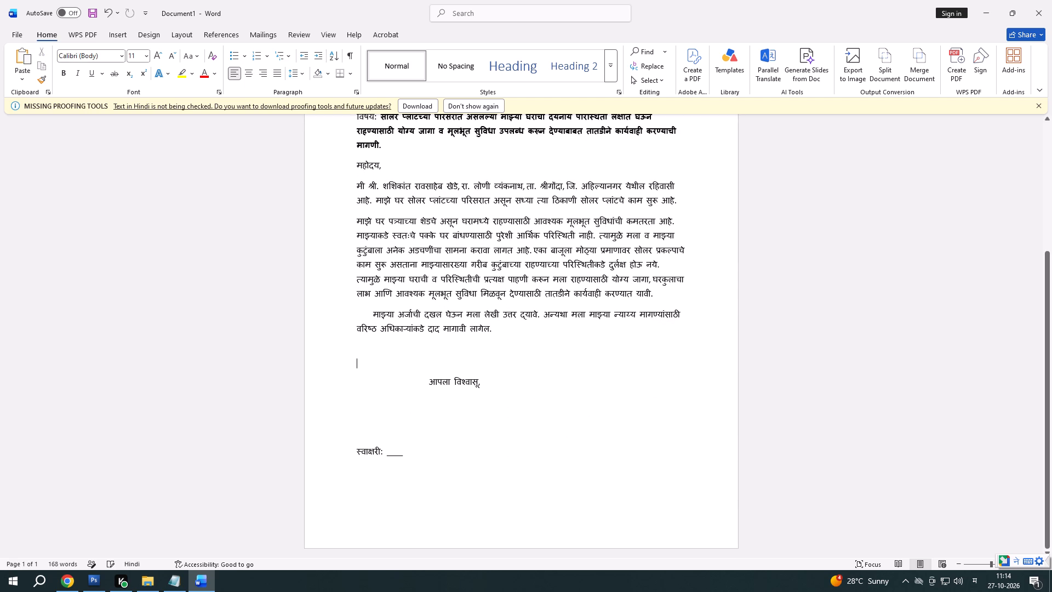
{"action": "left_click", "coordinate": [495, 335]}
{"action": "key", "text": "space"}
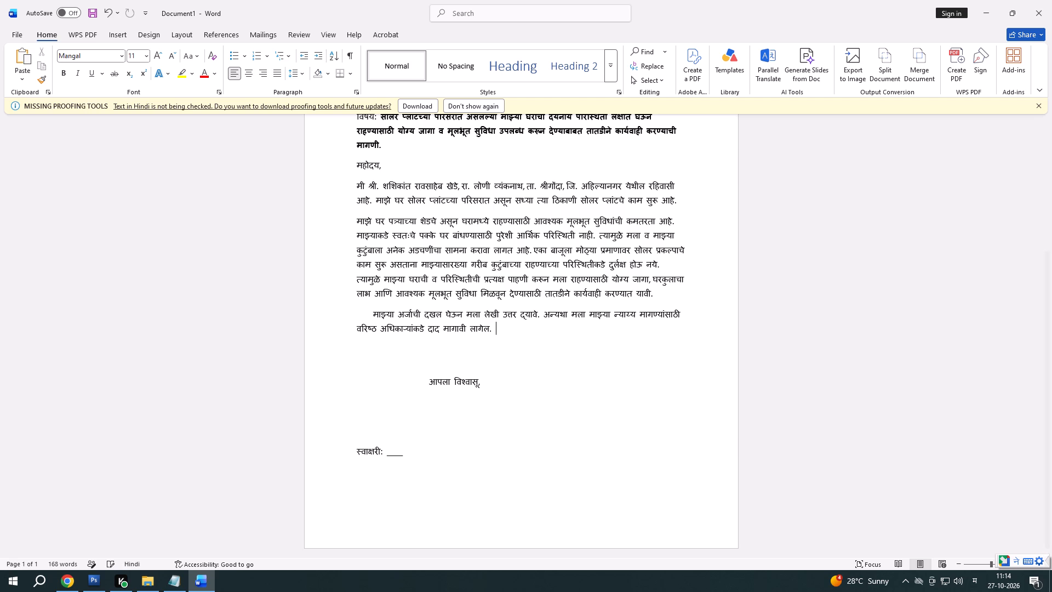
{"action": "key", "text": "ctrl+v"}
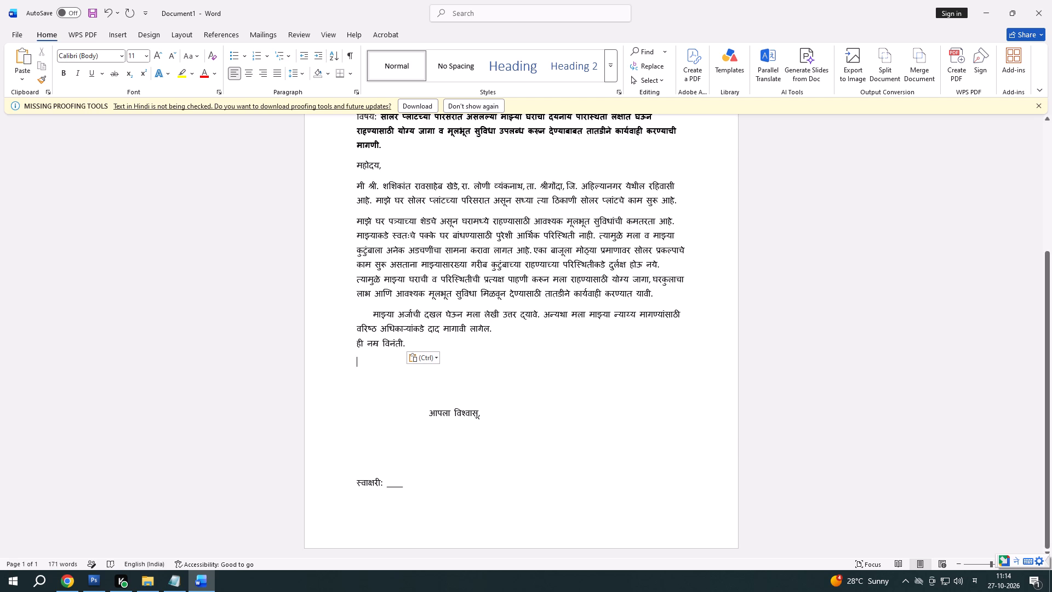
Delete the extra blank lines above "आपला विश्वासू,".
{"action": "left_click_drag", "start_coordinate": [421, 415], "coordinate": [485, 415]}
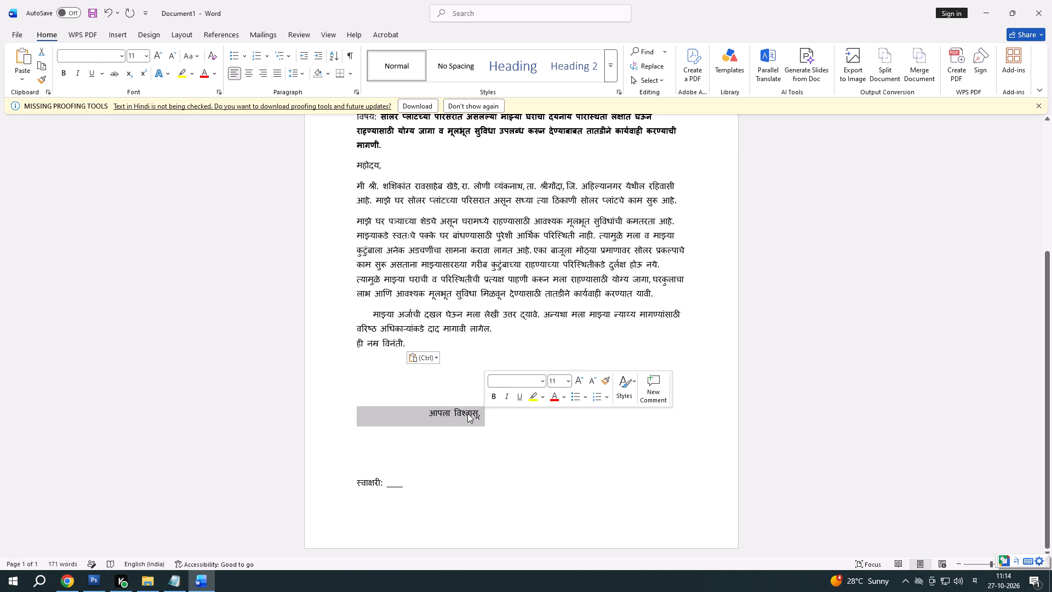
{"action": "left_click", "coordinate": [428, 397]}
{"action": "key", "text": "BackSpace"}
{"action": "key", "text": "BackSpace"}
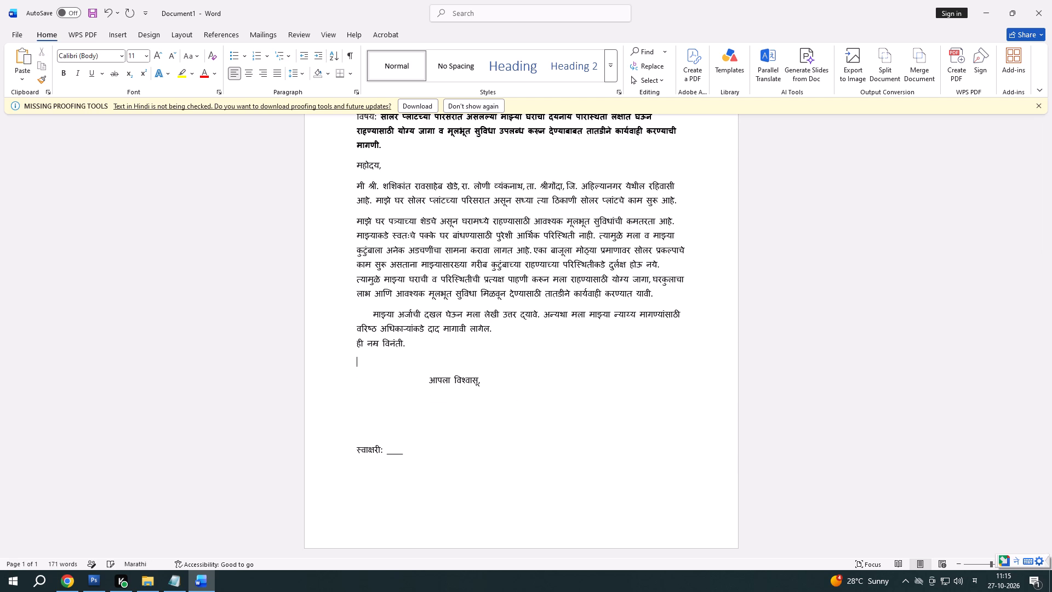
Shift "आपला विश्वासू," further across to the right side of the page.
{"action": "left_click", "coordinate": [432, 381]}
{"action": "left_click", "coordinate": [429, 381]}
{"action": "key", "text": "space"}
{"action": "key", "text": "space"}
{"action": "key", "text": "space"}
{"action": "key", "text": "space"}
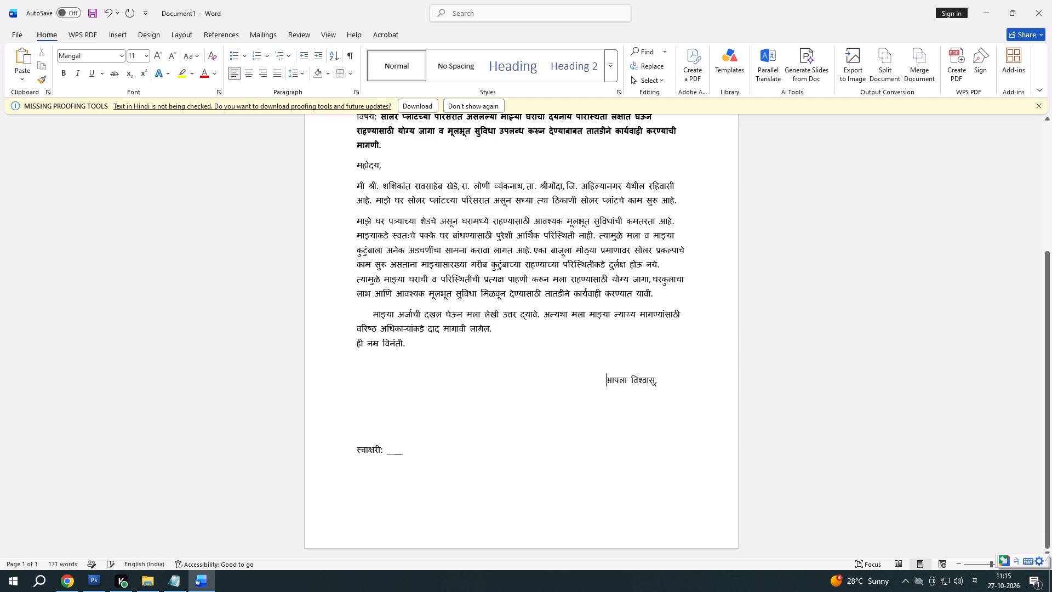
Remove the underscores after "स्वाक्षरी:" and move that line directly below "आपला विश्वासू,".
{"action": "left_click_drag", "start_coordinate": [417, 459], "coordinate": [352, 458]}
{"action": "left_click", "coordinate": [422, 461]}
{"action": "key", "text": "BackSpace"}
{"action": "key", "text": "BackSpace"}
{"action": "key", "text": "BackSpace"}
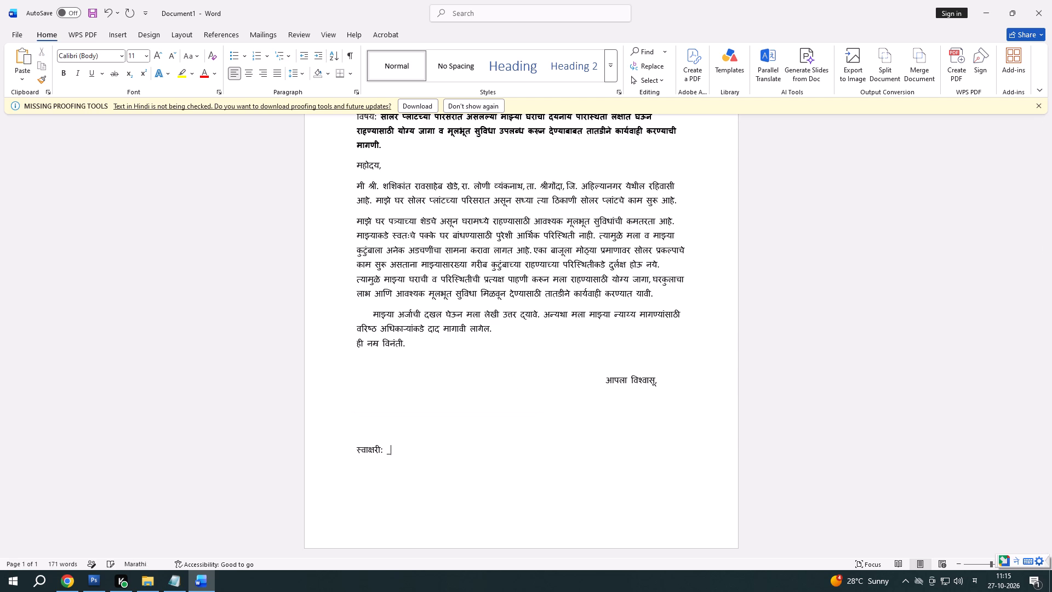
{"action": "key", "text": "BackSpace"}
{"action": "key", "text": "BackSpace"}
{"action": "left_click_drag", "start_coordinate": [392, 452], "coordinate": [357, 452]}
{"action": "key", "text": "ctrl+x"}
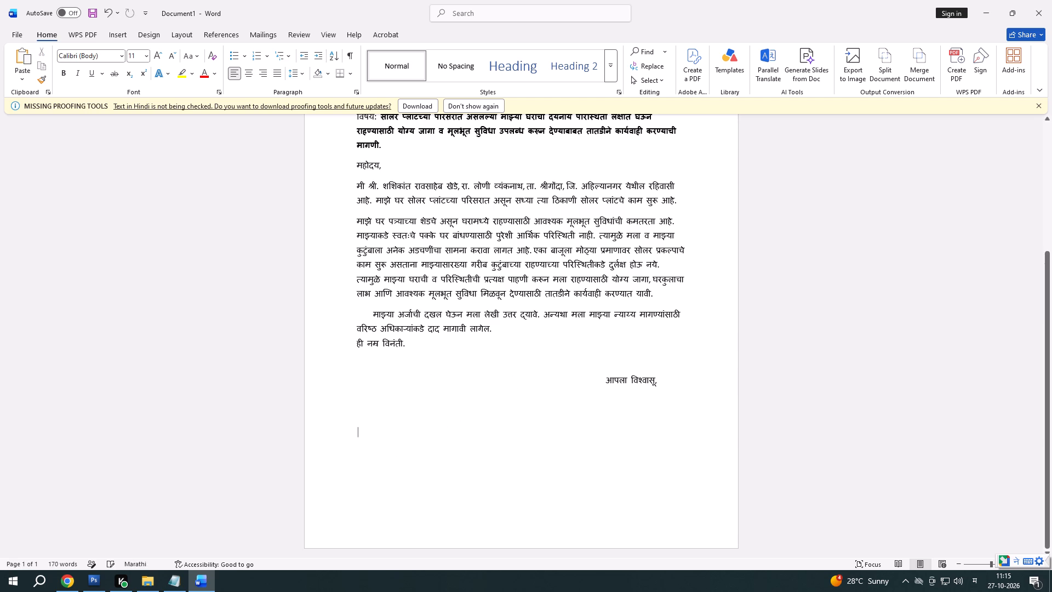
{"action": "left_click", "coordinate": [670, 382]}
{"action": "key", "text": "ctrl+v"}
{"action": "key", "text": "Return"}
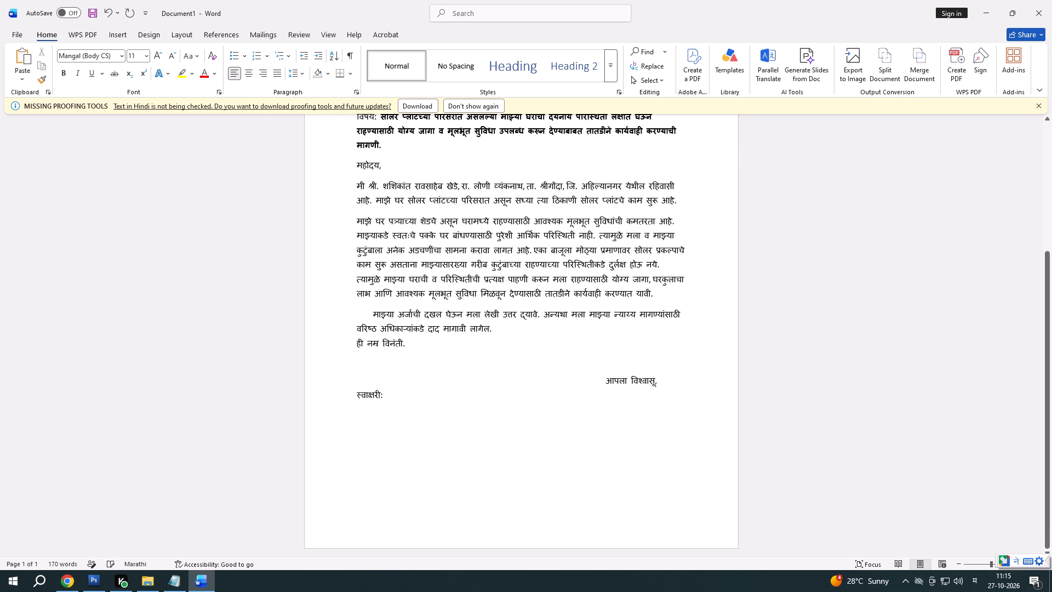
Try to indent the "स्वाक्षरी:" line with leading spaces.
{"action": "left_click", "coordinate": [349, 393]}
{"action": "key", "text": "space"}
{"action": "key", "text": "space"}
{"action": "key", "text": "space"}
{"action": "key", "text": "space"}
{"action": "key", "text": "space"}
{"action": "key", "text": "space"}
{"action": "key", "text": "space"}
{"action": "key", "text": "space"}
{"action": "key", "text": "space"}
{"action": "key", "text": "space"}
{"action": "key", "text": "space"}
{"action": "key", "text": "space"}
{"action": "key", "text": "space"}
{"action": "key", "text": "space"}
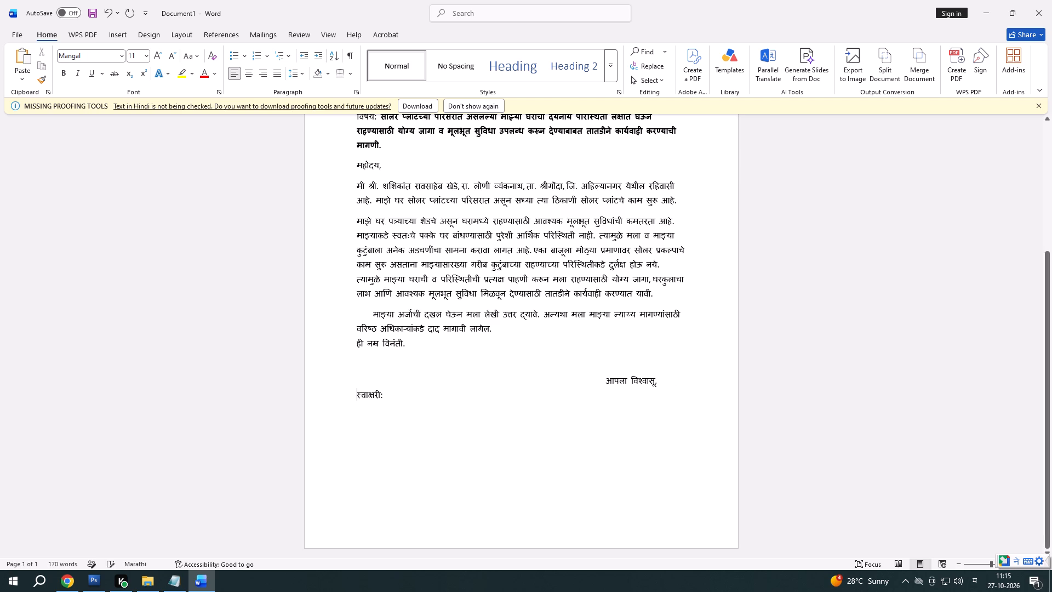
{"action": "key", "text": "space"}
Close up the blank space above "आपला विश्वासू,".
{"action": "left_click", "coordinate": [357, 386]}
{"action": "key", "text": "BackSpace"}
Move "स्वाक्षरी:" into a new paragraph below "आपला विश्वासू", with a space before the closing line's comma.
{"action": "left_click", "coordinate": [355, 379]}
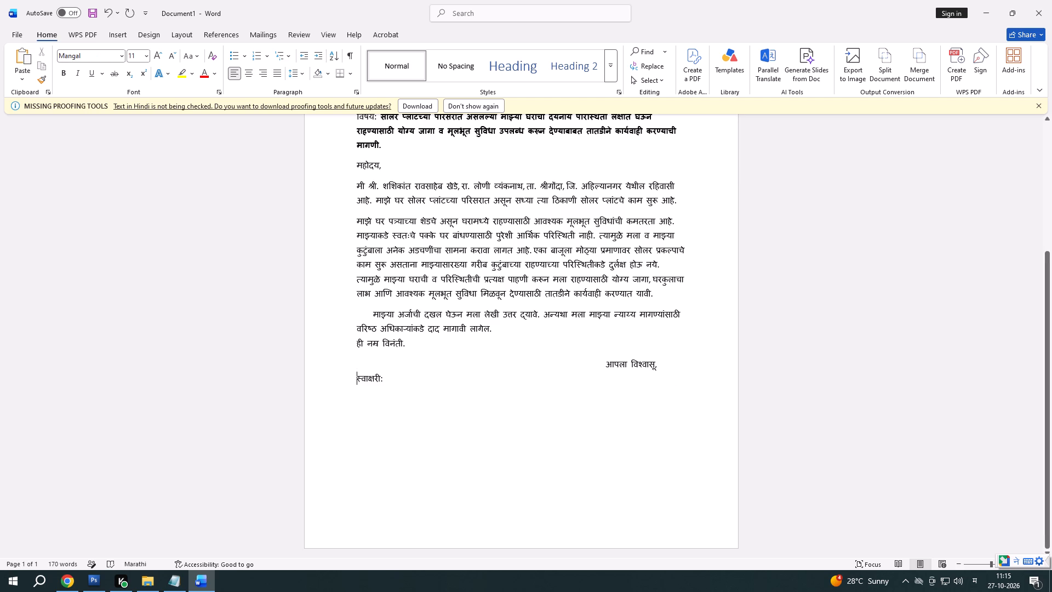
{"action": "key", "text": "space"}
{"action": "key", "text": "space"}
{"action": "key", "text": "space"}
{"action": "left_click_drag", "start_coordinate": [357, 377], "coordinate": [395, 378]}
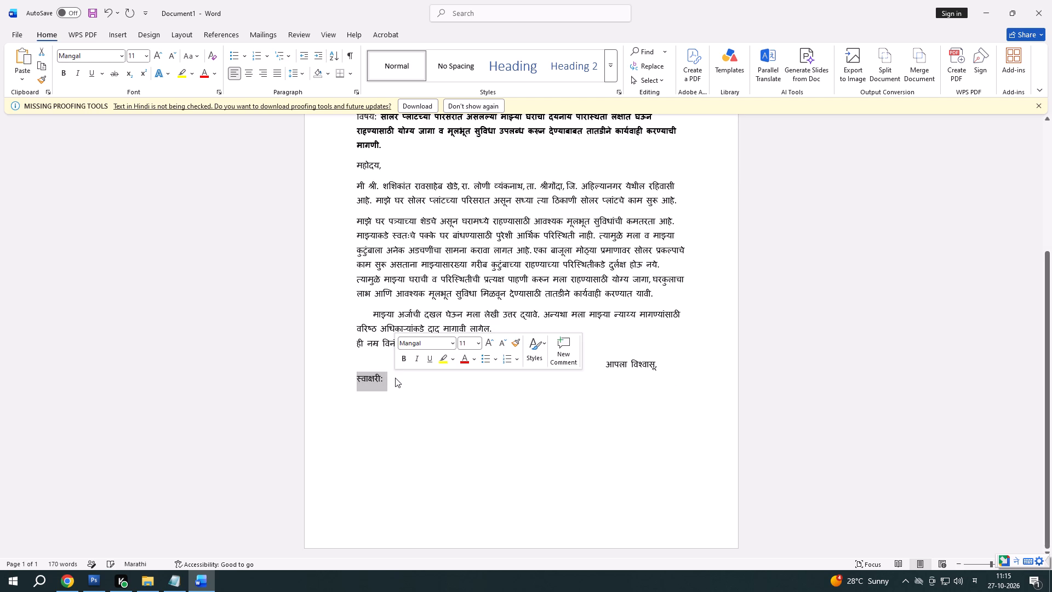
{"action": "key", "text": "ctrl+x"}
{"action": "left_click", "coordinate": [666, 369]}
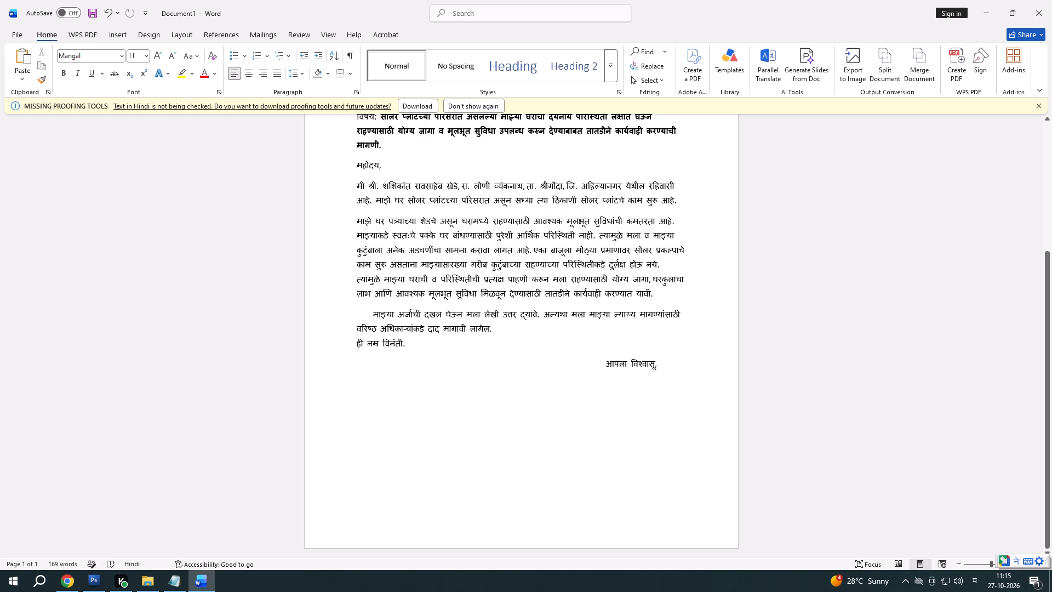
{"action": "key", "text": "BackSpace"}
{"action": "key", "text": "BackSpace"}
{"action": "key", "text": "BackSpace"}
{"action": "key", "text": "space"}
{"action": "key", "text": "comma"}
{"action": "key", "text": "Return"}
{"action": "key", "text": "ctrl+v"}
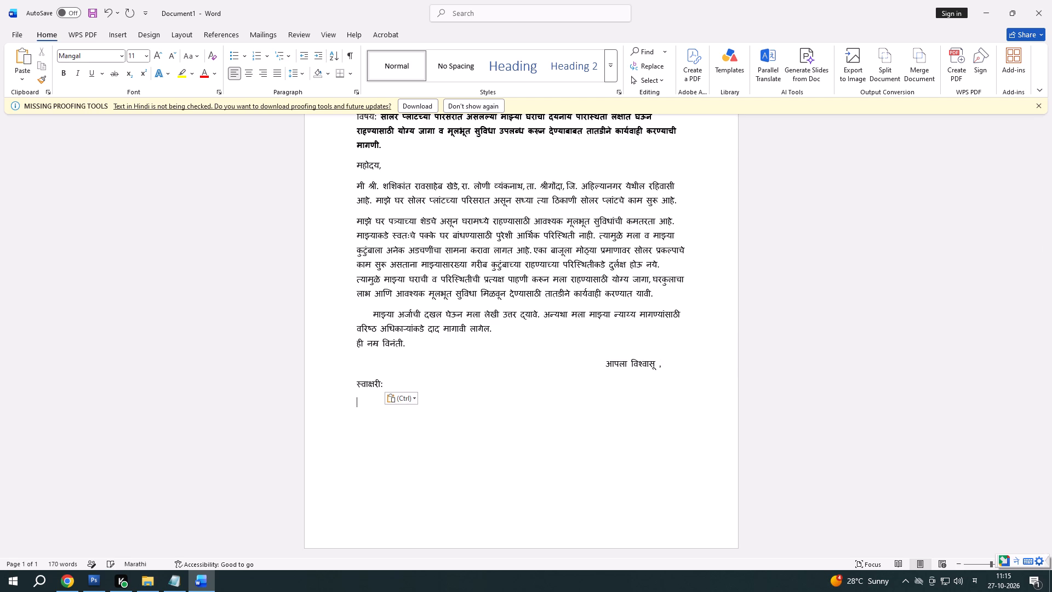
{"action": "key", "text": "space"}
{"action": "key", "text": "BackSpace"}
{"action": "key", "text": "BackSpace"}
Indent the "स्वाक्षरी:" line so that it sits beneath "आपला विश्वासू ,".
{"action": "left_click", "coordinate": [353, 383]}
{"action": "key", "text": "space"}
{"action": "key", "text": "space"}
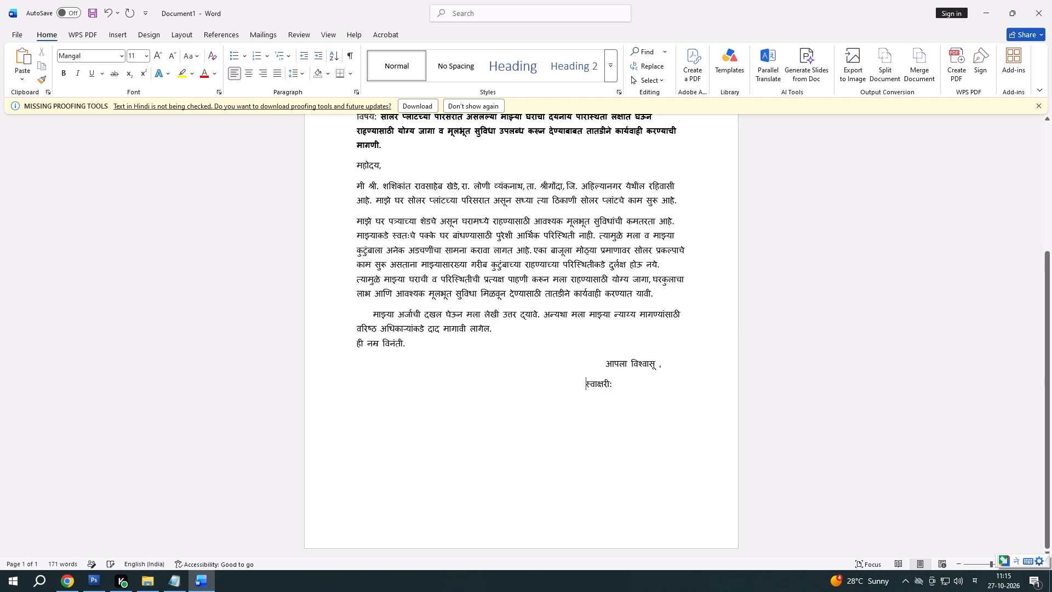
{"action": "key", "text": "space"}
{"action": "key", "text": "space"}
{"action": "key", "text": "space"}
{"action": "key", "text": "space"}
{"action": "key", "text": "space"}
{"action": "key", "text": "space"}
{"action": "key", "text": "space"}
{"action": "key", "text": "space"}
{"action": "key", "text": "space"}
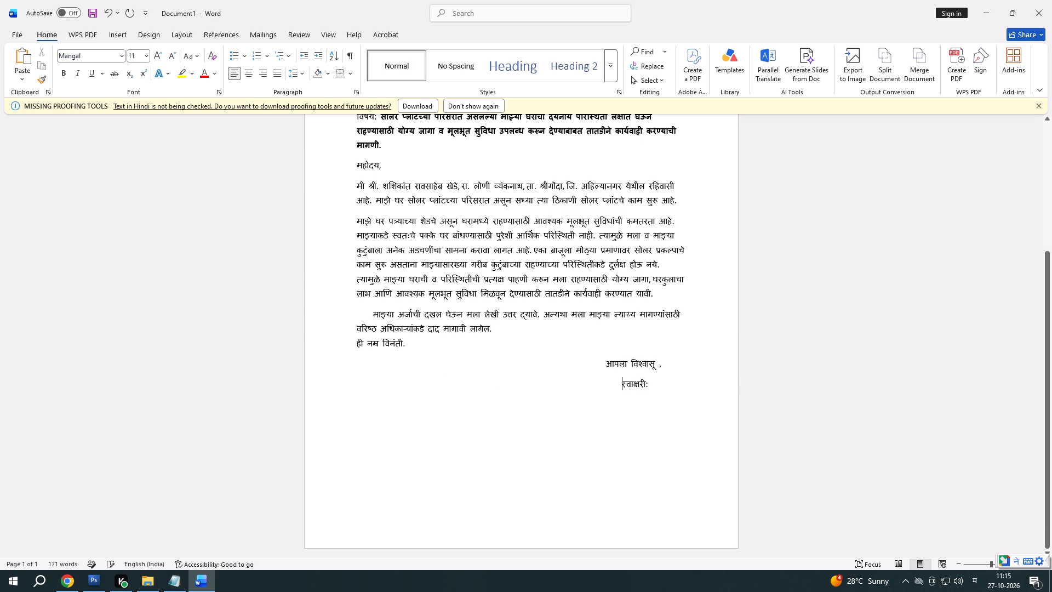
Delete the "स्वाक्षरी:" text below the closing line.
{"action": "left_click_drag", "start_coordinate": [661, 383], "coordinate": [567, 383]}
{"action": "key", "text": "BackSpace"}
Re-enter the comma after "आपला विश्वासू" with a space before it.
{"action": "left_click", "coordinate": [682, 366]}
{"action": "key", "text": "BackSpace"}
{"action": "key", "text": "BackSpace"}
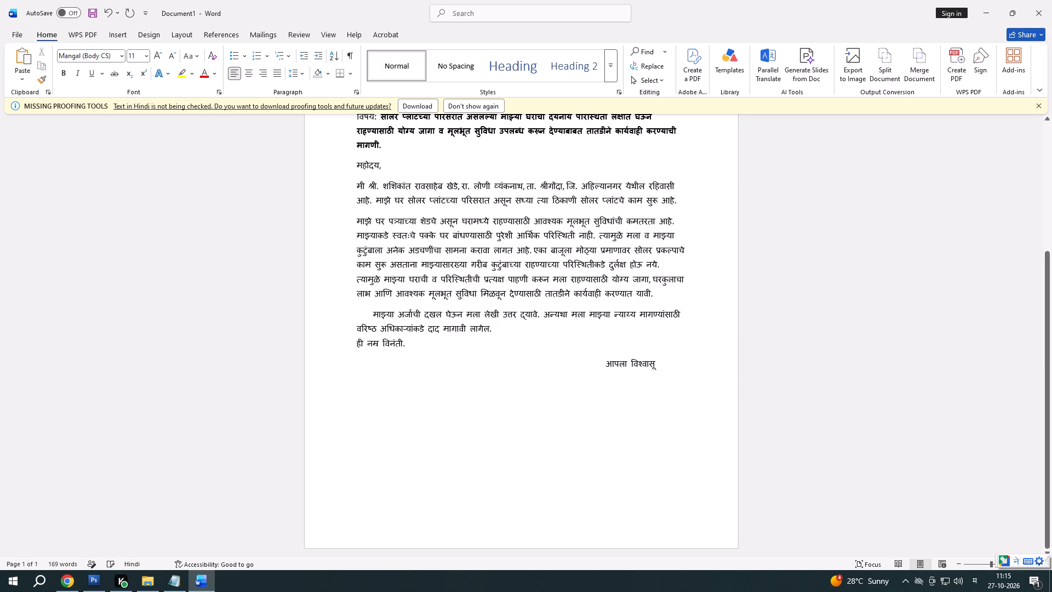
{"action": "key", "text": "space"}
{"action": "type", "text": ","}
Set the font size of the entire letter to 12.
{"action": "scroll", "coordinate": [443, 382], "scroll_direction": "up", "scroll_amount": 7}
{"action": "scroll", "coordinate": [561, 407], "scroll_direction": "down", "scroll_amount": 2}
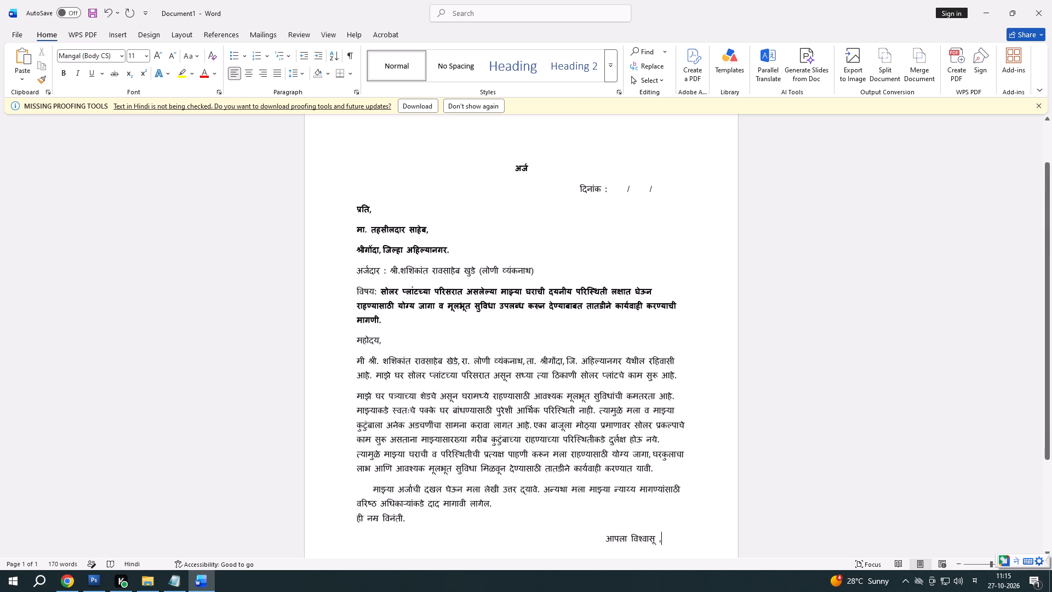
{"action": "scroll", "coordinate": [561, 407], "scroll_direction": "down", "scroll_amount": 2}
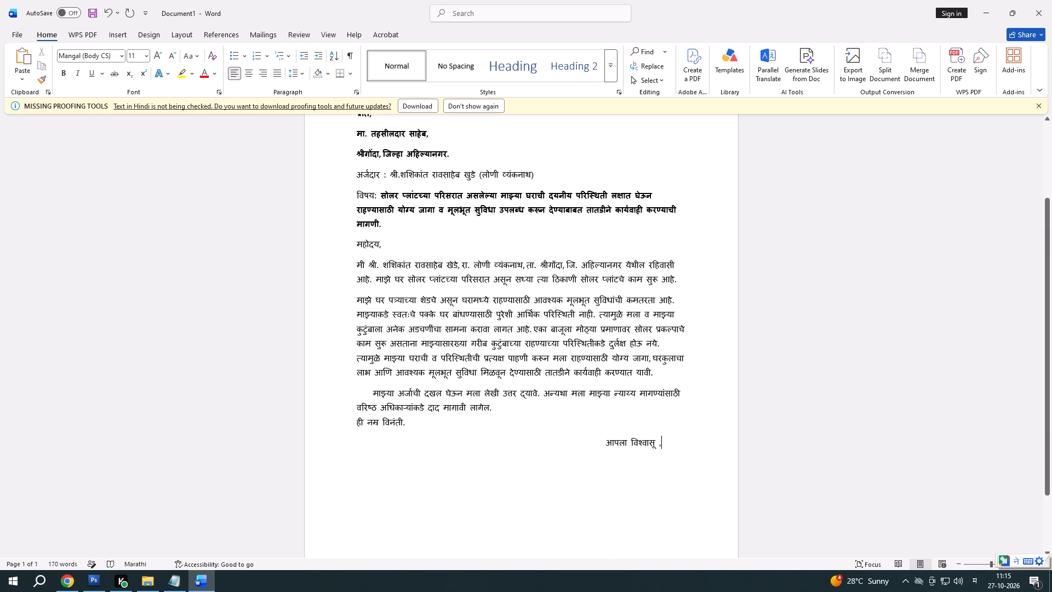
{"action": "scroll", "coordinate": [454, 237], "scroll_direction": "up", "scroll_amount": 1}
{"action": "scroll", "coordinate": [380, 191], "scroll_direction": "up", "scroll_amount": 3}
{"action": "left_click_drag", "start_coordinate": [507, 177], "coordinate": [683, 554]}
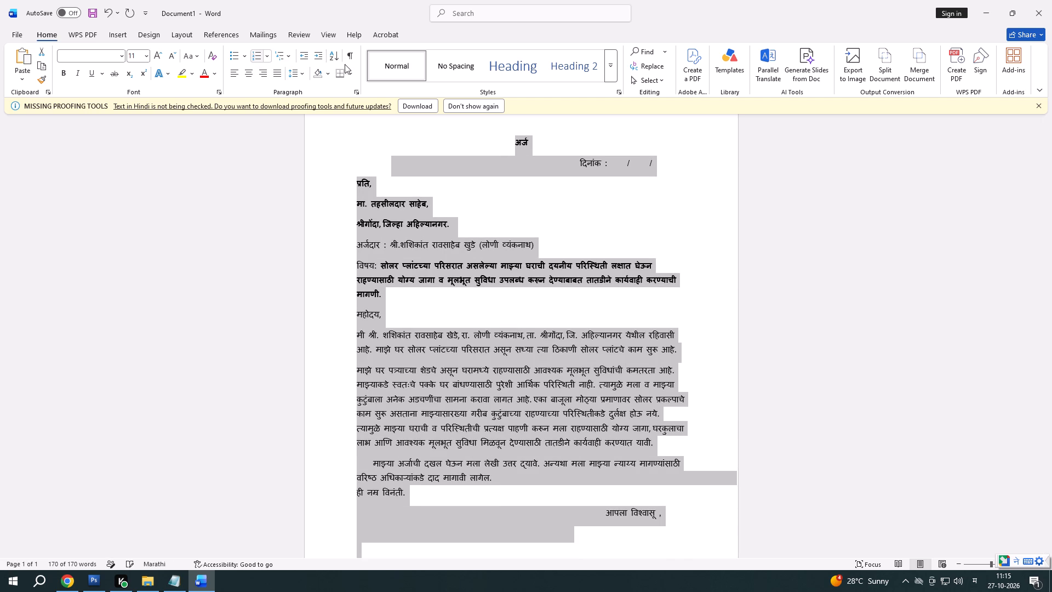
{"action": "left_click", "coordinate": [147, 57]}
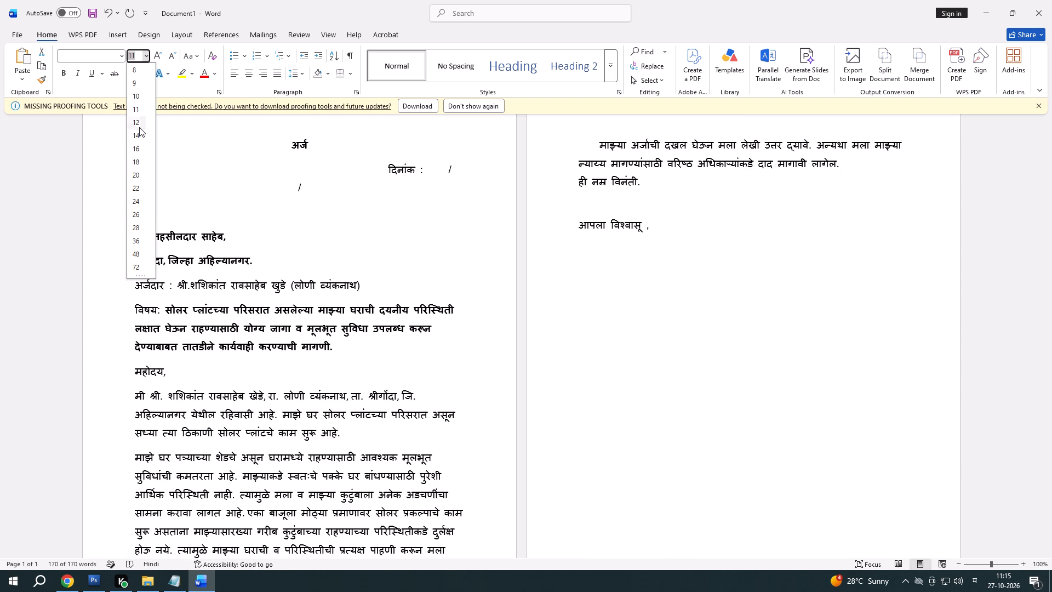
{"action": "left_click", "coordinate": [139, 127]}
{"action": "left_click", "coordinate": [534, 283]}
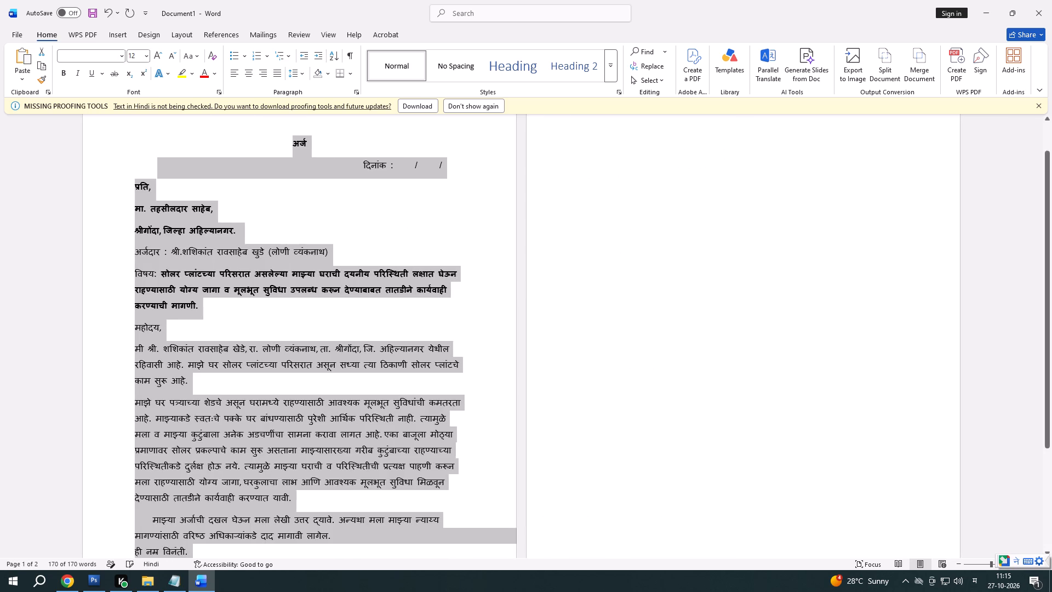
Delete the stray comma on the line below "आपला विश्वासू" at the end of the letter.
{"action": "scroll", "coordinate": [606, 270], "scroll_direction": "down", "scroll_amount": 1}
{"action": "scroll", "coordinate": [606, 270], "scroll_direction": "up", "scroll_amount": 12}
{"action": "scroll", "coordinate": [606, 270], "scroll_direction": "down", "scroll_amount": 19}
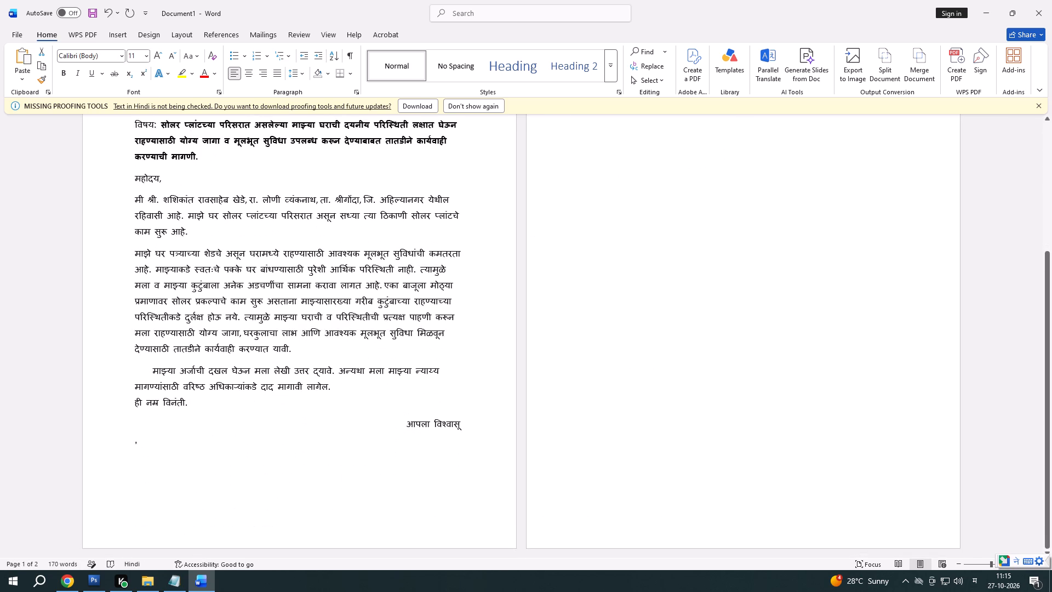
{"action": "scroll", "coordinate": [597, 331], "scroll_direction": "up", "scroll_amount": 14}
{"action": "scroll", "coordinate": [353, 265], "scroll_direction": "down", "scroll_amount": 8}
{"action": "left_click_drag", "start_coordinate": [152, 446], "coordinate": [130, 448]}
{"action": "key", "text": "BackSpace"}
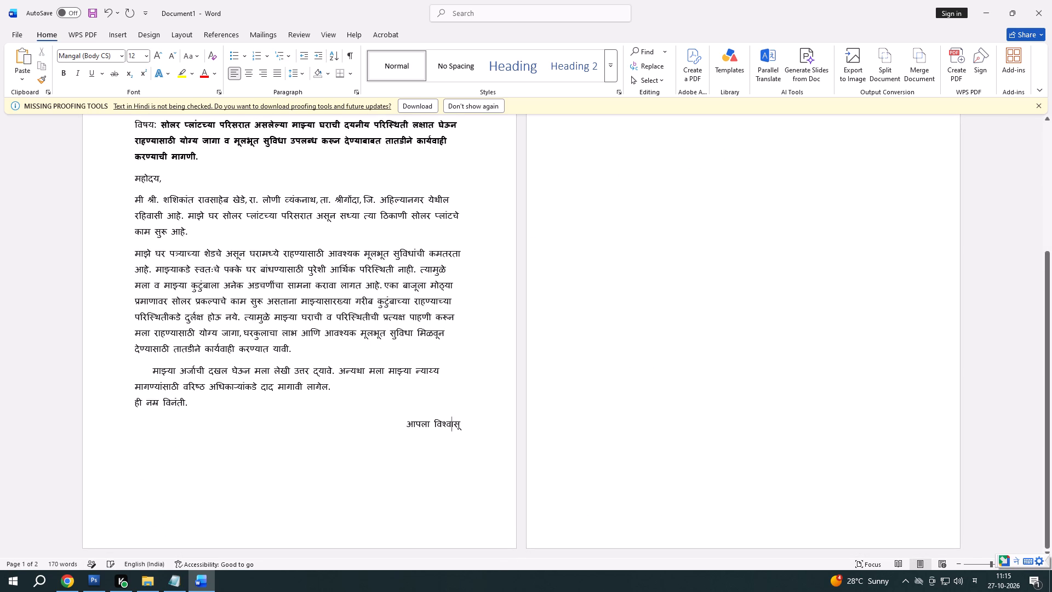
{"action": "key", "text": "BackSpace"}
Replace the applicant's surname in the opening body sentence with the spelling used in the "अर्जदार" line, dropping the comma after it.
{"action": "scroll", "coordinate": [327, 388], "scroll_direction": "up", "scroll_amount": 6}
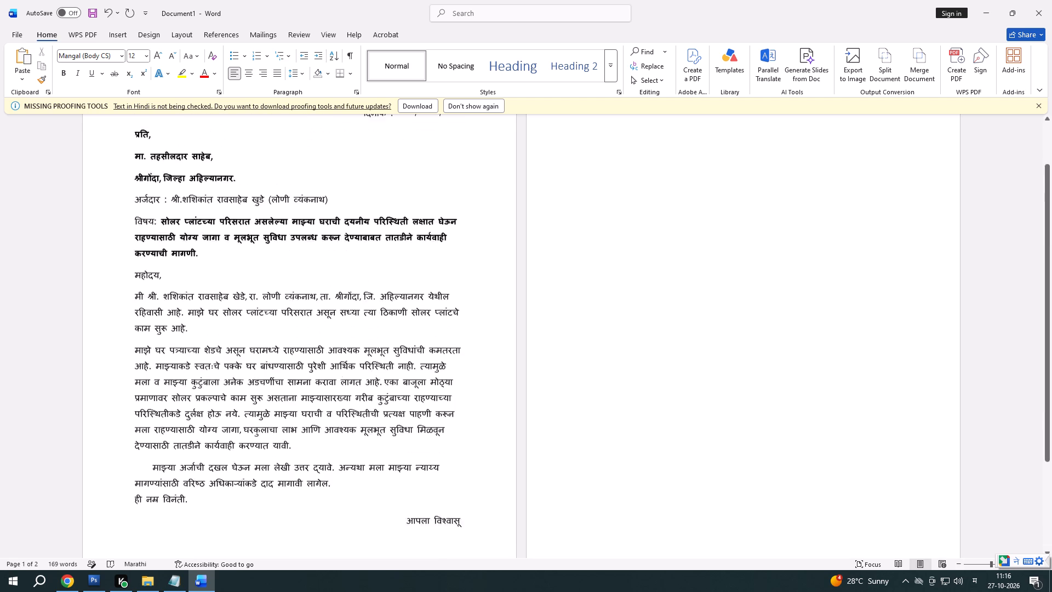
{"action": "scroll", "coordinate": [334, 371], "scroll_direction": "up", "scroll_amount": 9}
{"action": "scroll", "coordinate": [339, 314], "scroll_direction": "down", "scroll_amount": 5}
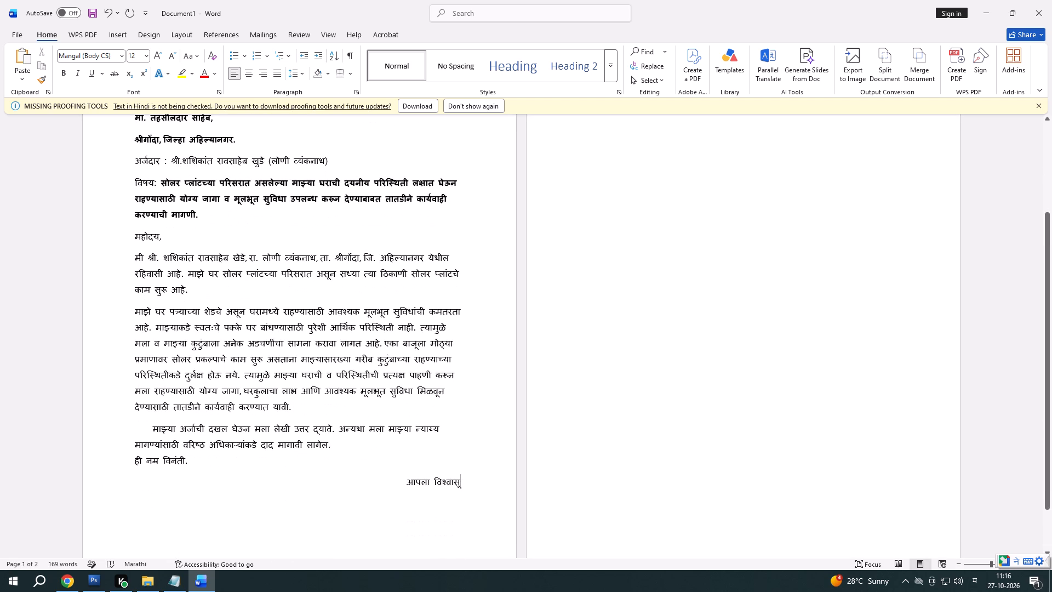
{"action": "scroll", "coordinate": [353, 411], "scroll_direction": "up", "scroll_amount": 2}
{"action": "scroll", "coordinate": [339, 298], "scroll_direction": "up", "scroll_amount": 3}
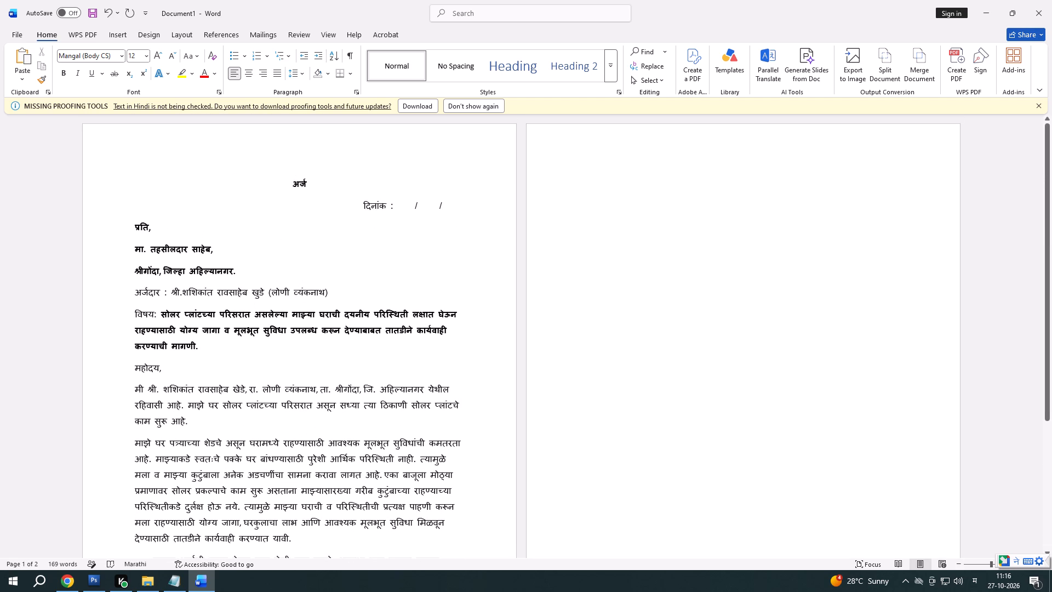
{"action": "scroll", "coordinate": [218, 285], "scroll_direction": "down", "scroll_amount": 4}
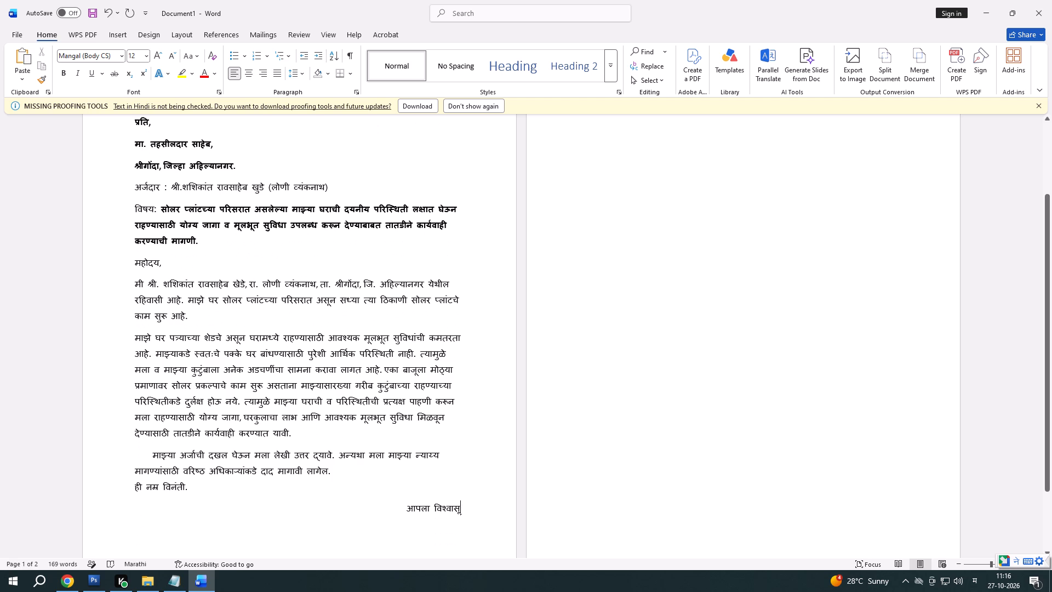
{"action": "left_click", "coordinate": [244, 285]}
{"action": "key", "text": "BackSpace"}
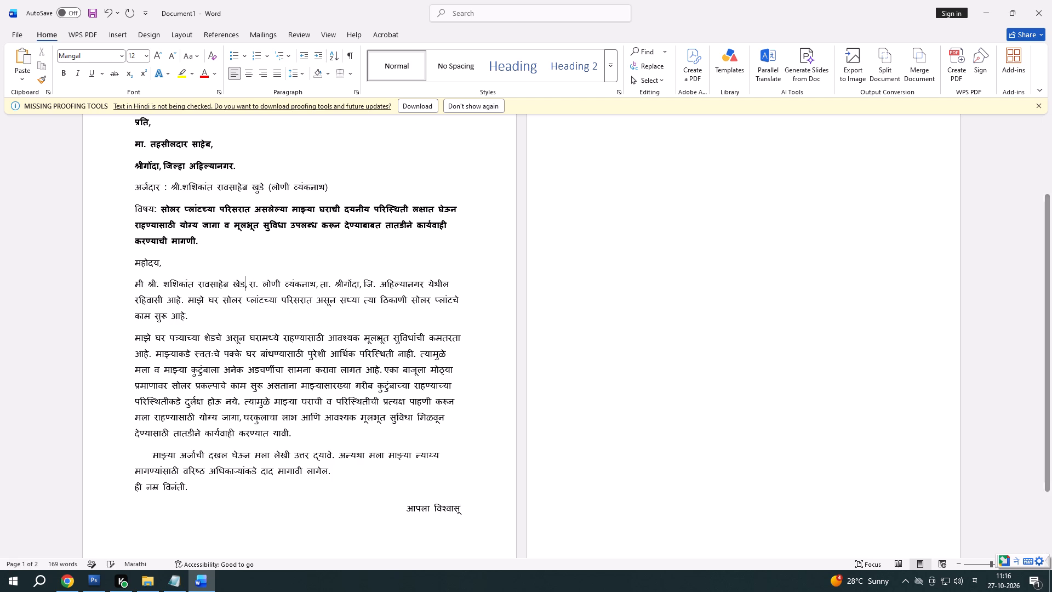
{"action": "key", "text": "BackSpace"}
{"action": "key", "text": "BackSpace"}
{"action": "key", "text": "BackSpace"}
{"action": "left_click", "coordinate": [235, 284]}
{"action": "key", "text": "BackSpace"}
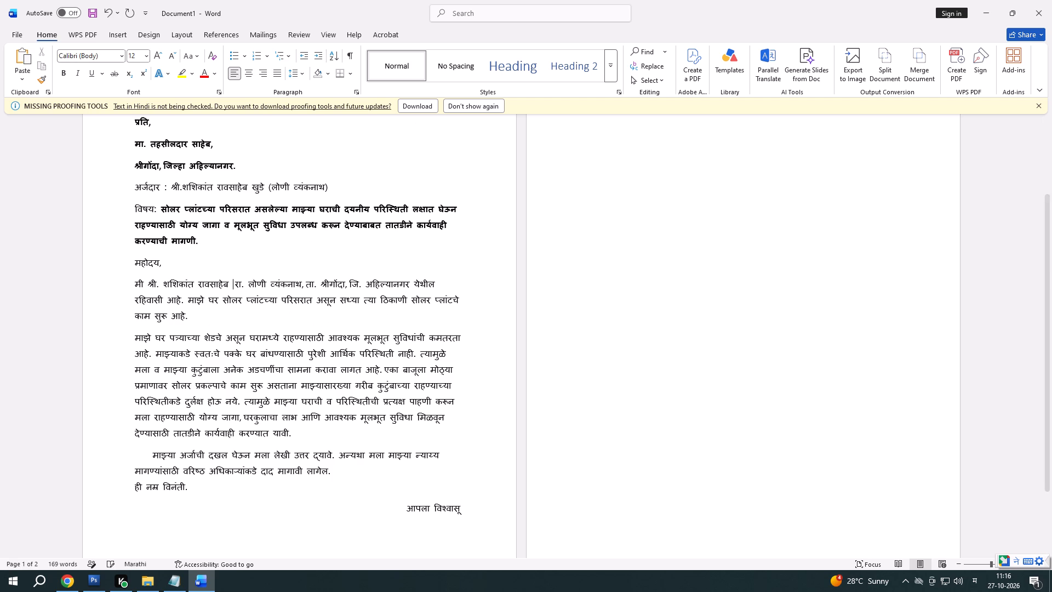
{"action": "key", "text": "BackSpace"}
{"action": "type", "text": "khude"}
{"action": "key", "text": "space"}
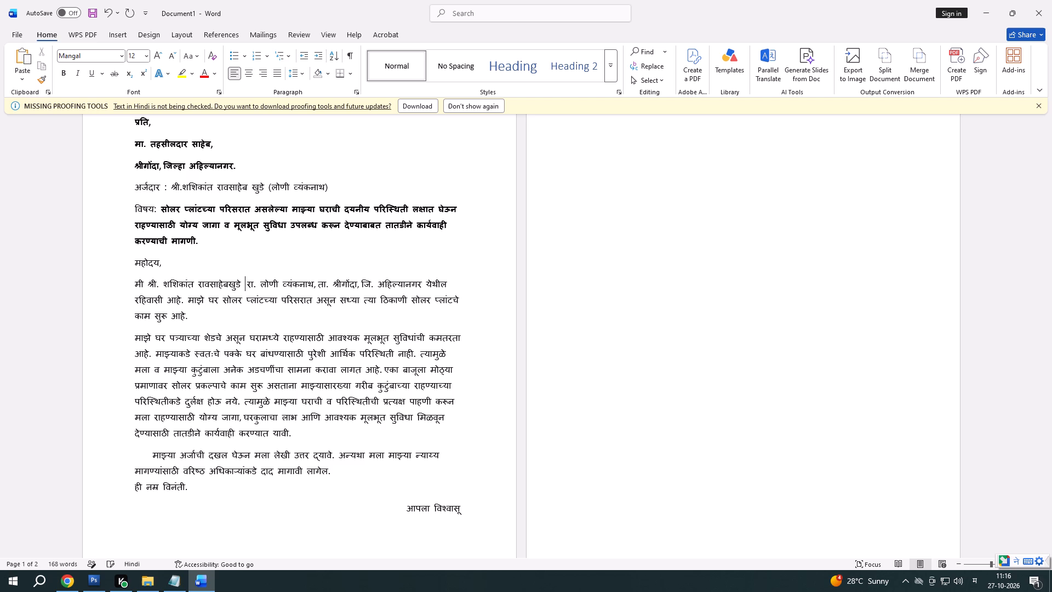
Insert a space before the retyped surname in the opening sentence and remove the extra space after it.
{"action": "left_click", "coordinate": [228, 283]}
{"action": "key", "text": "space"}
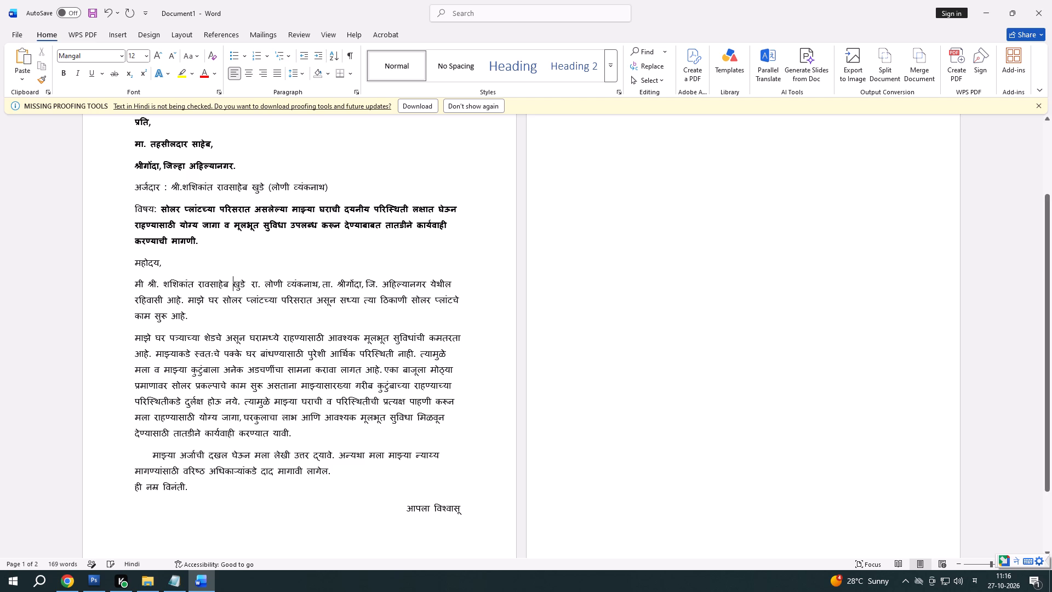
{"action": "left_click", "coordinate": [248, 283]}
{"action": "key", "text": "BackSpace"}
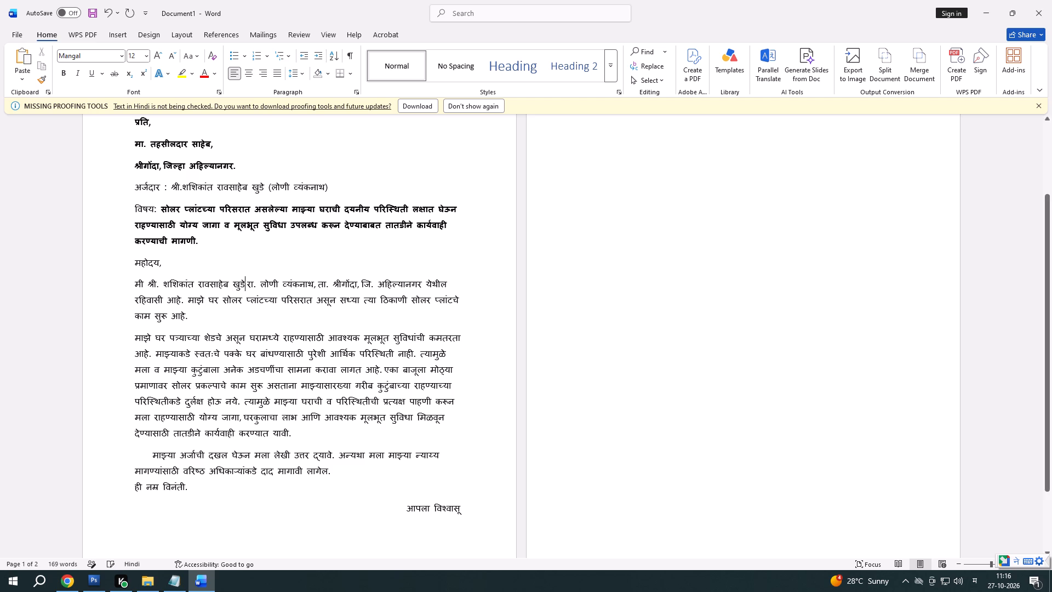
Set the font size of the entire letter to 11.
{"action": "left_click_drag", "start_coordinate": [474, 508], "coordinate": [120, 102]}
{"action": "left_click", "coordinate": [148, 53]}
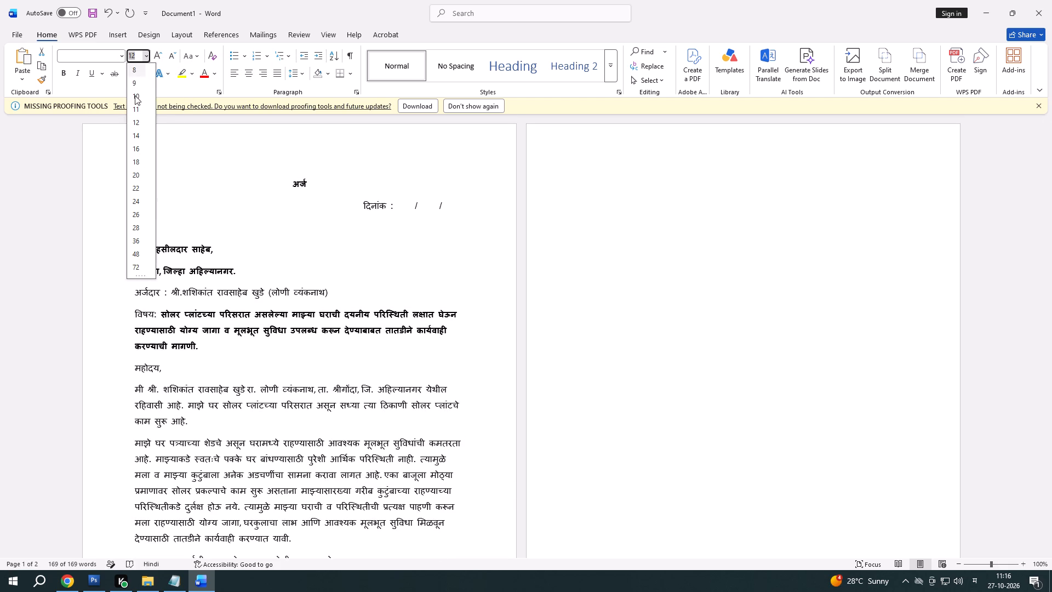
{"action": "left_click", "coordinate": [135, 106]}
{"action": "scroll", "coordinate": [558, 301], "scroll_direction": "down", "scroll_amount": 2}
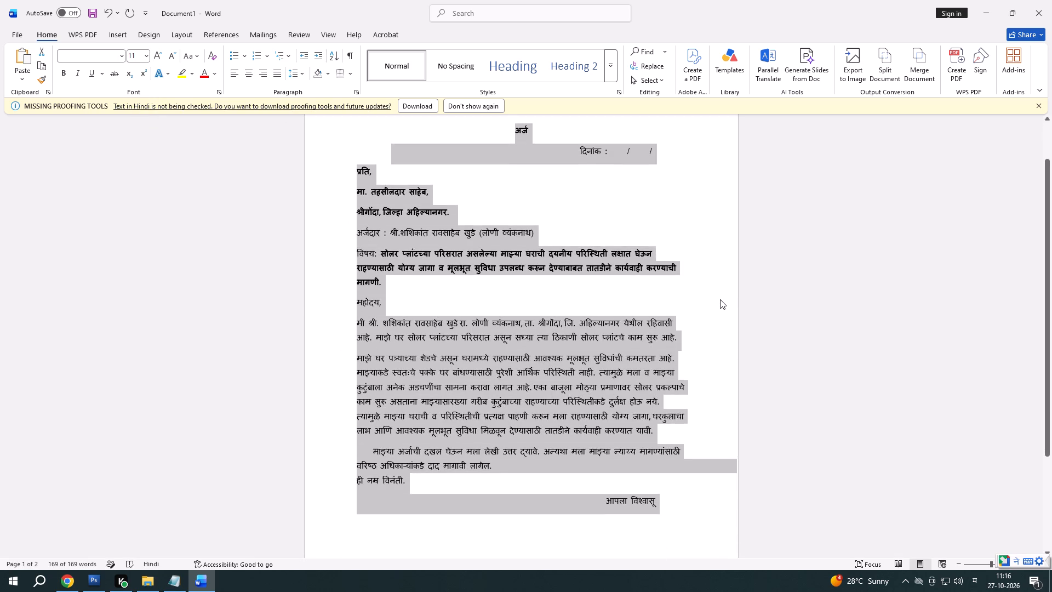
{"action": "left_click", "coordinate": [720, 299]}
Abbreviate "जिल्हा" to "जि." directly before "अहिल्यानगर" in the recipient's address line.
{"action": "scroll", "coordinate": [718, 299], "scroll_direction": "up", "scroll_amount": 1}
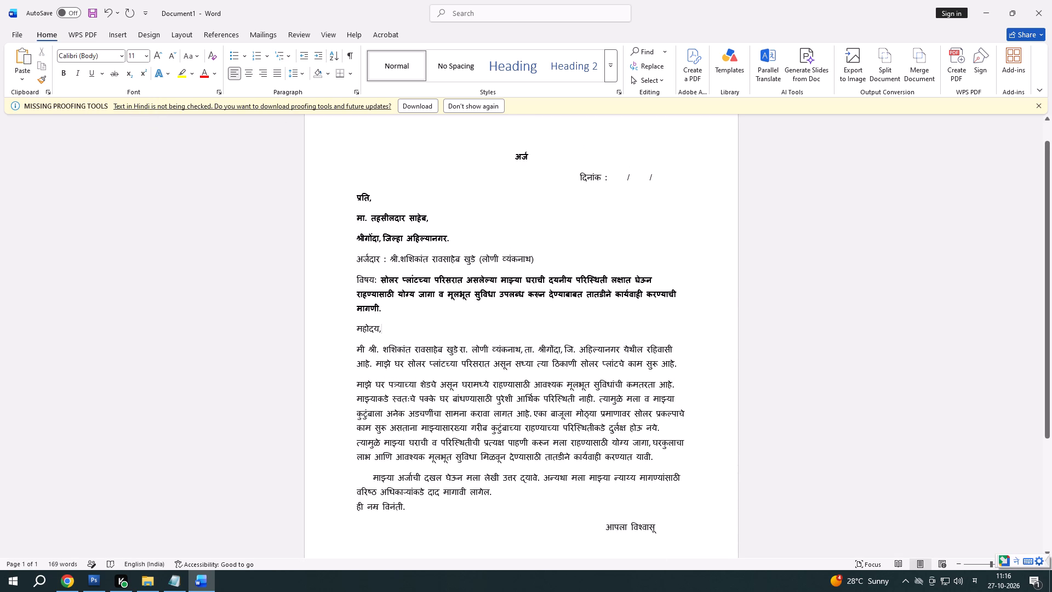
{"action": "left_click", "coordinate": [405, 238]}
{"action": "key", "text": "BackSpace"}
{"action": "key", "text": "BackSpace"}
{"action": "key", "text": "BackSpace"}
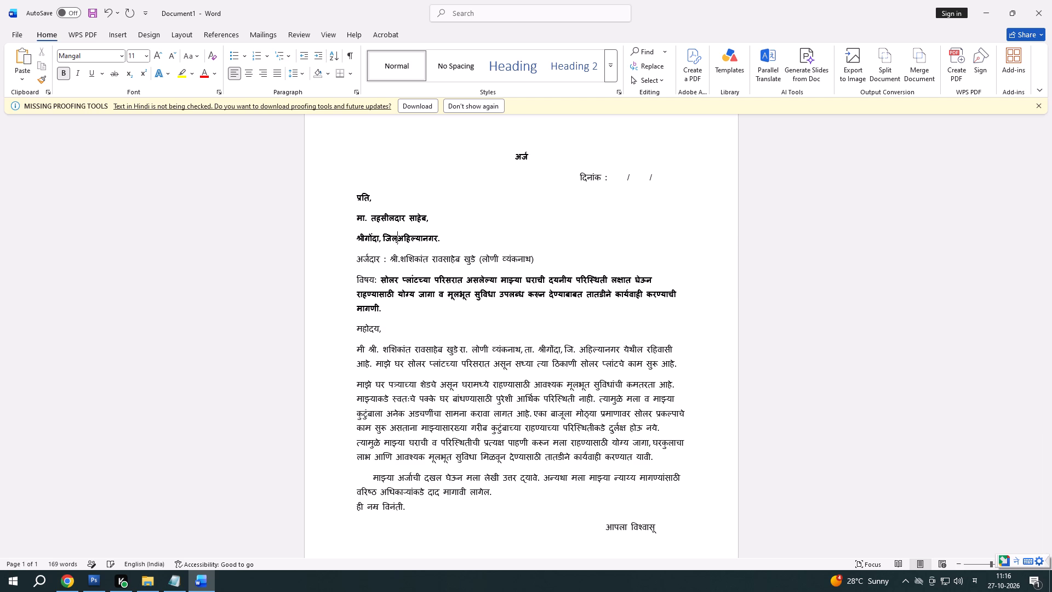
{"action": "key", "text": "BackSpace"}
{"action": "key", "text": "BackSpace"}
{"action": "key", "text": "period"}
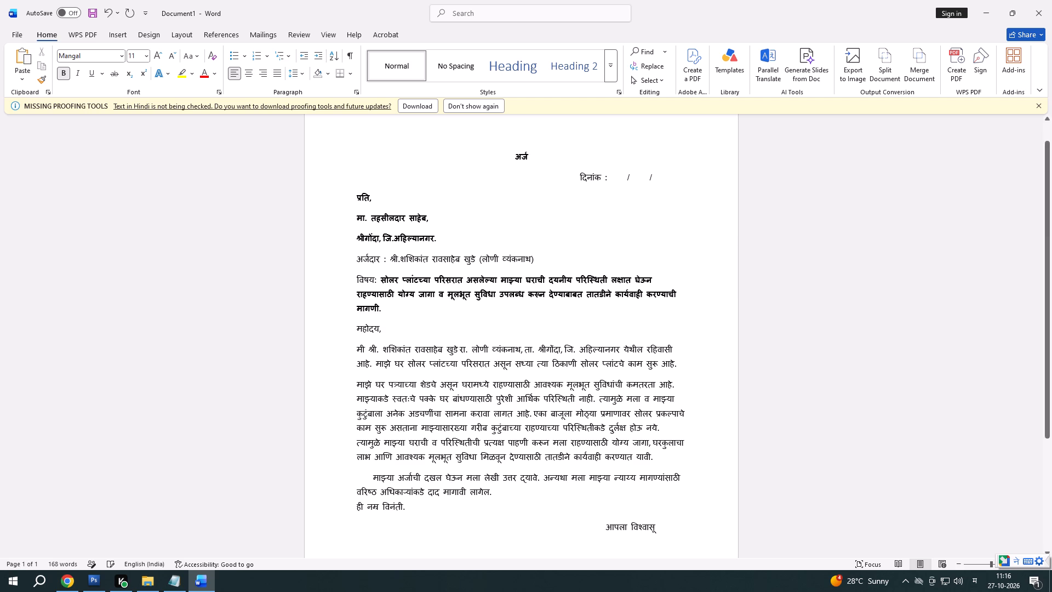
Add "ता." directly before "श्रीगोंदा" at the start of the recipient's address line.
{"action": "left_click", "coordinate": [357, 237]}
{"action": "type", "text": "taa ."}
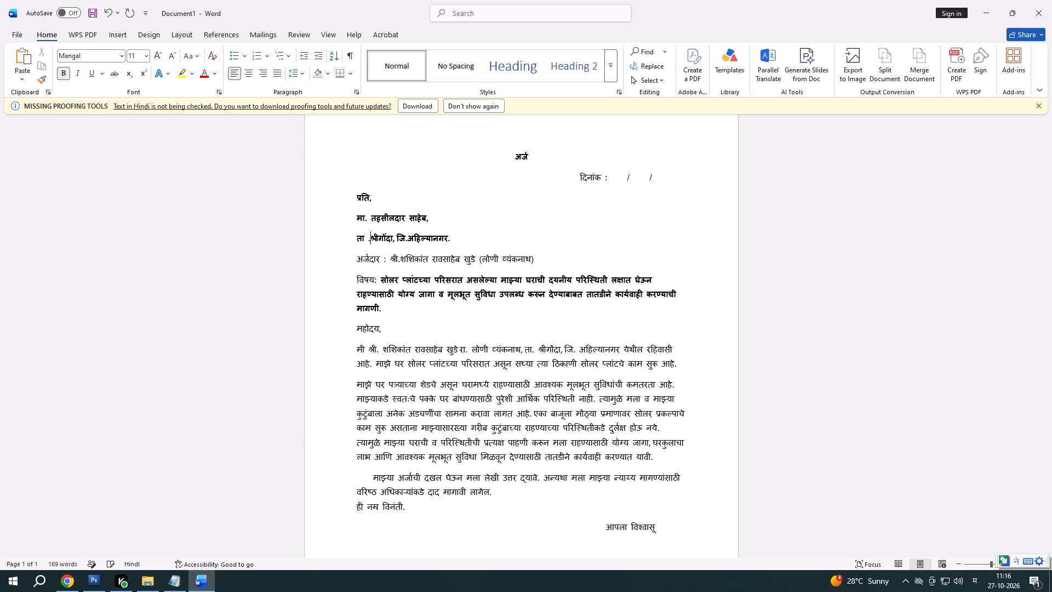
{"action": "key", "text": "BackSpace"}
{"action": "key", "text": "BackSpace"}
{"action": "key", "text": "period"}
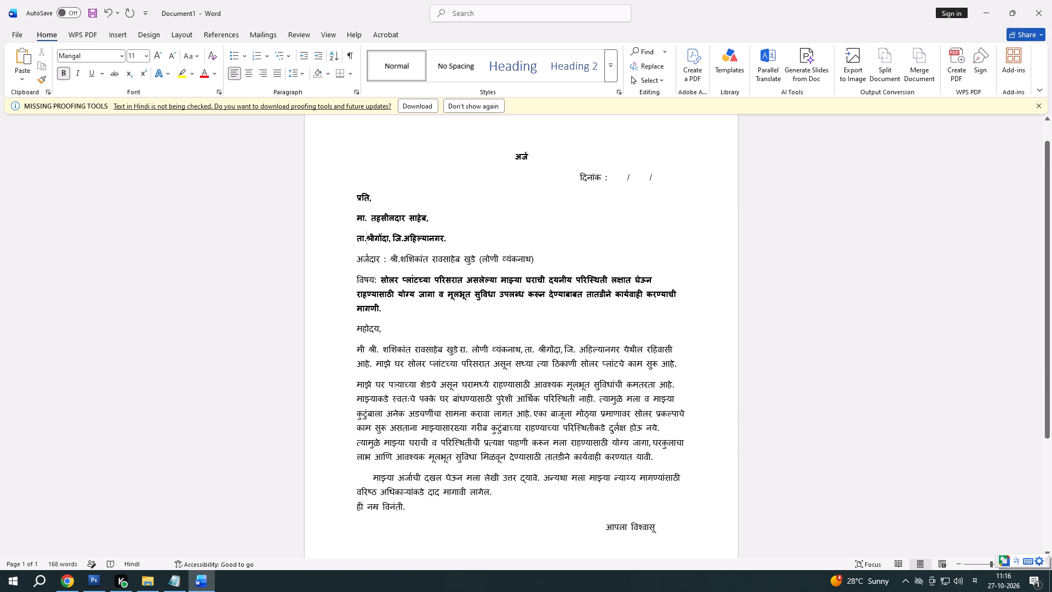
Insert a comma directly after "घेऊन" in the bold subject text, followed by a space.
{"action": "scroll", "coordinate": [446, 290], "scroll_direction": "down", "scroll_amount": 1}
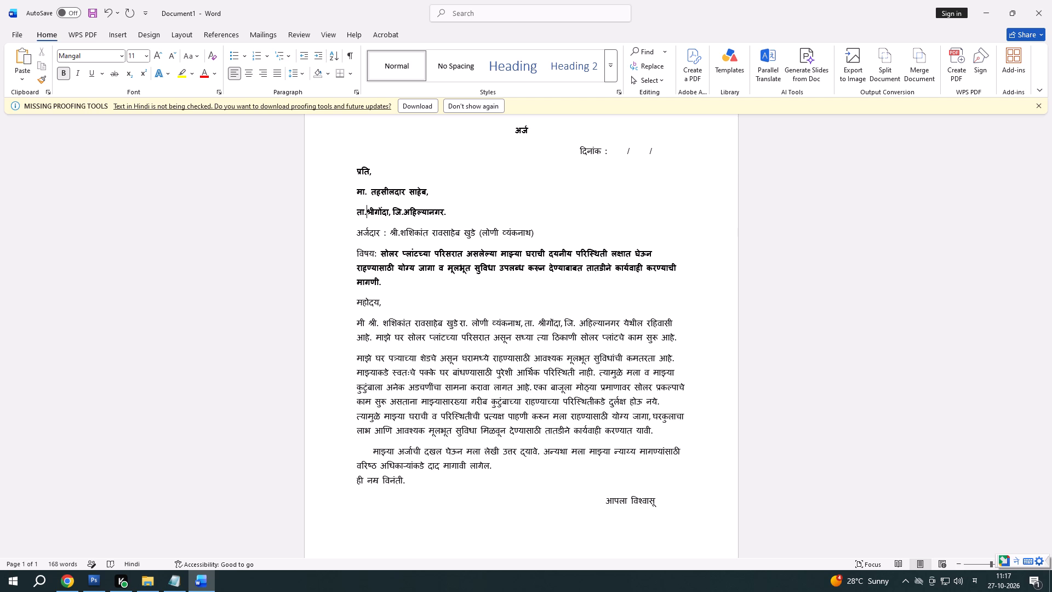
{"action": "left_click", "coordinate": [673, 259]}
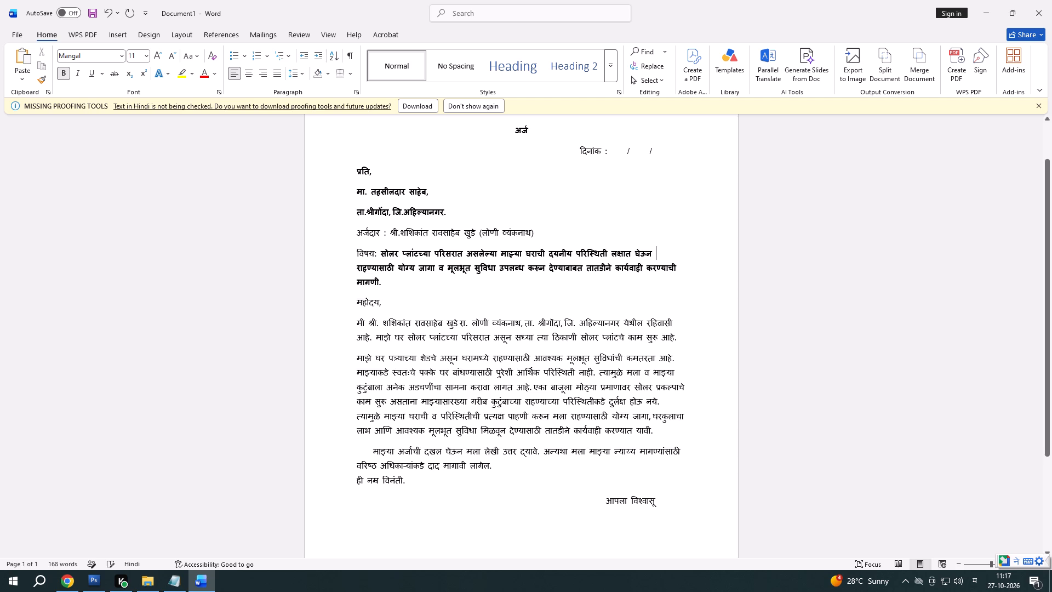
{"action": "key", "text": "BackSpace"}
{"action": "key", "text": "comma"}
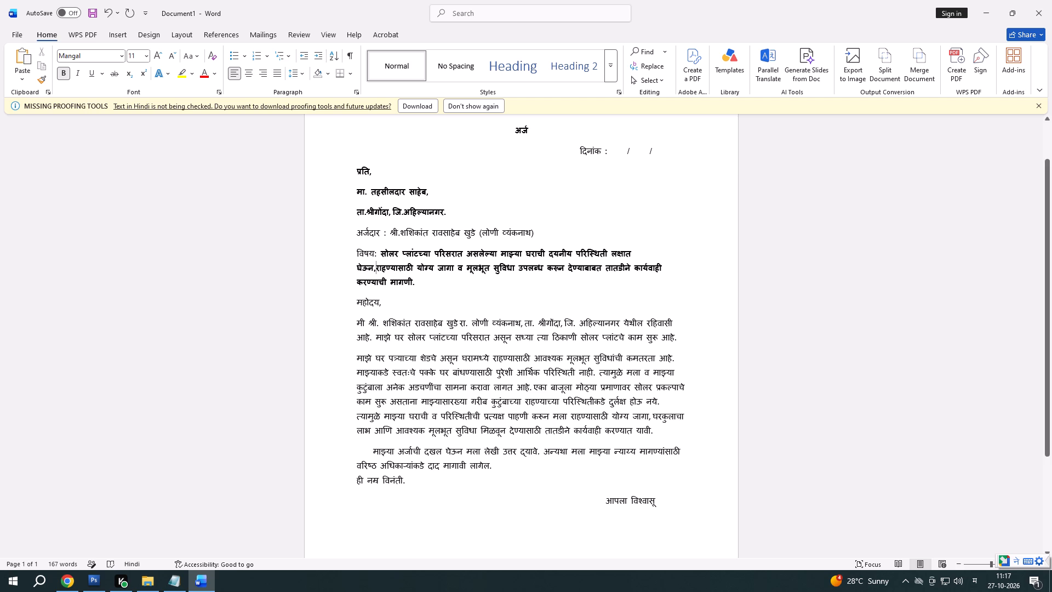
{"action": "key", "text": "space"}
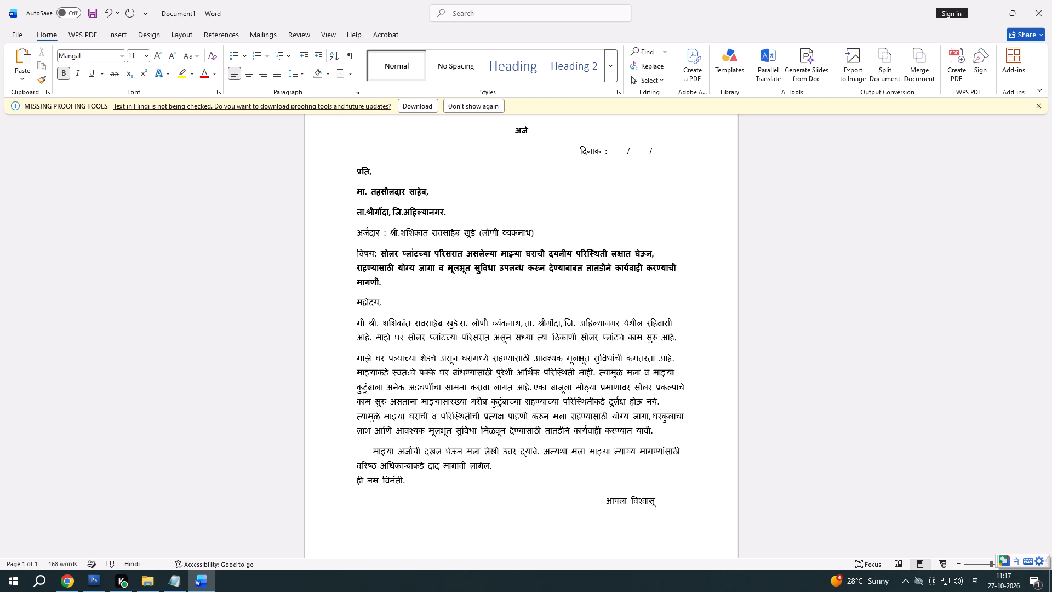
Remove the space after "श्री." in the opening body sentence.
{"action": "left_click", "coordinate": [381, 324]}
{"action": "key", "text": "BackSpace"}
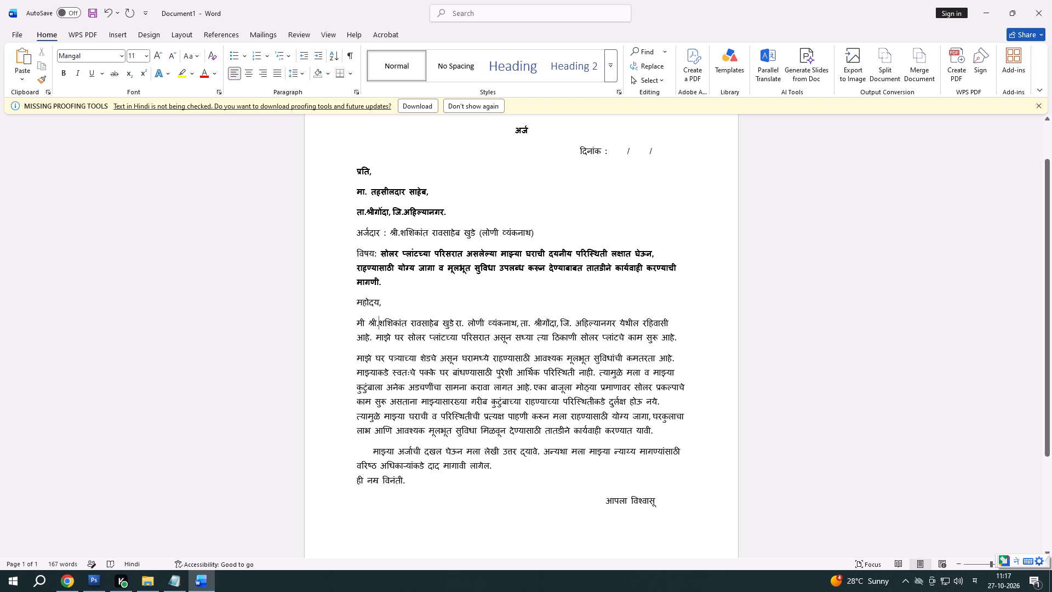
Add a leading space and "मा ." before "महोदय," in the salutation line.
{"action": "left_click", "coordinate": [357, 301]}
{"action": "key", "text": "space"}
{"action": "type", "text": "m"}
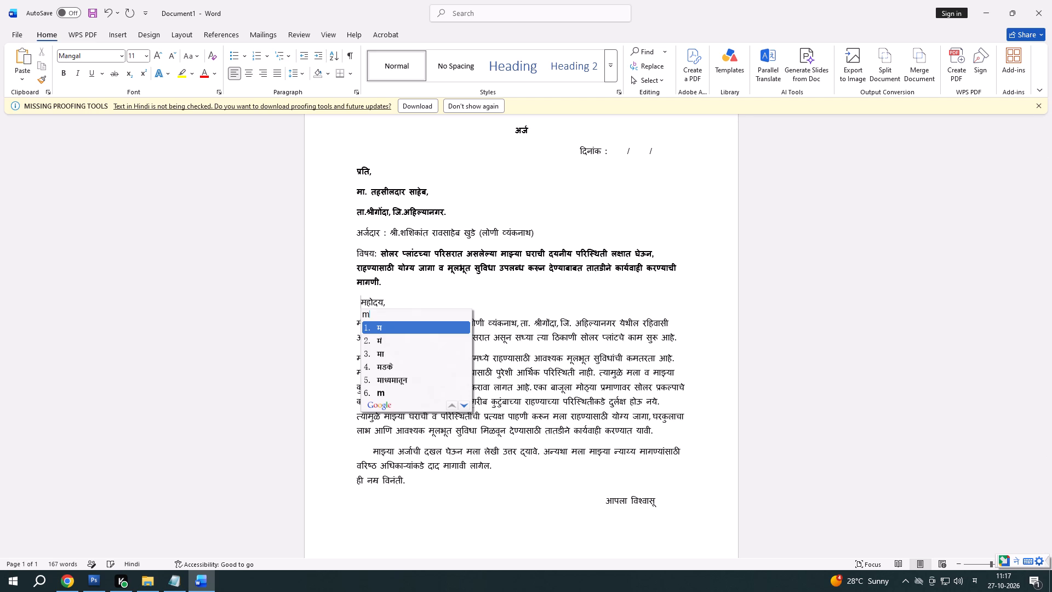
{"action": "type", "text": "a"}
{"action": "key", "text": "space"}
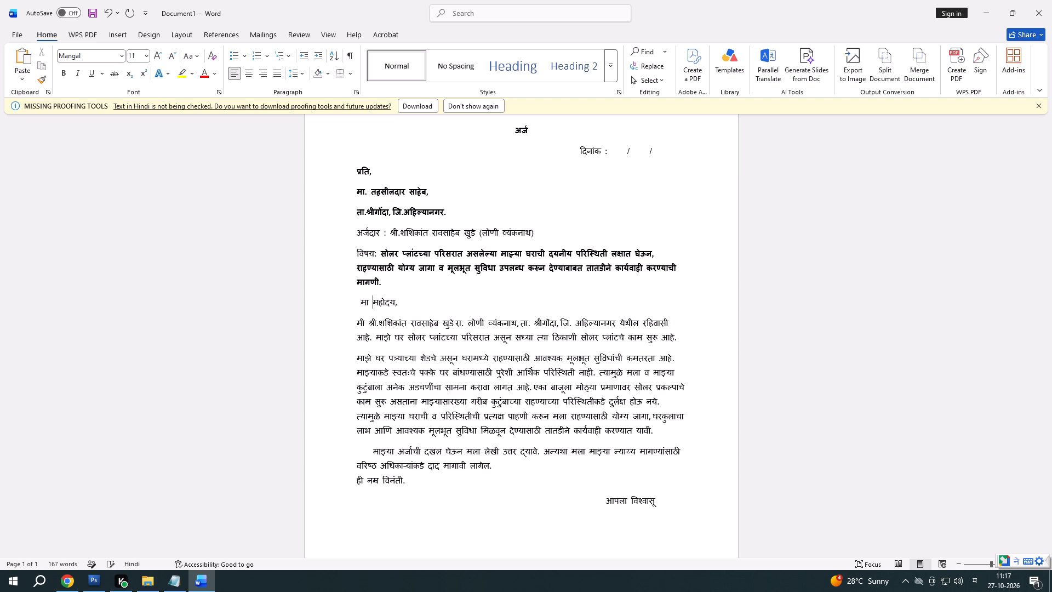
{"action": "key", "text": "period"}
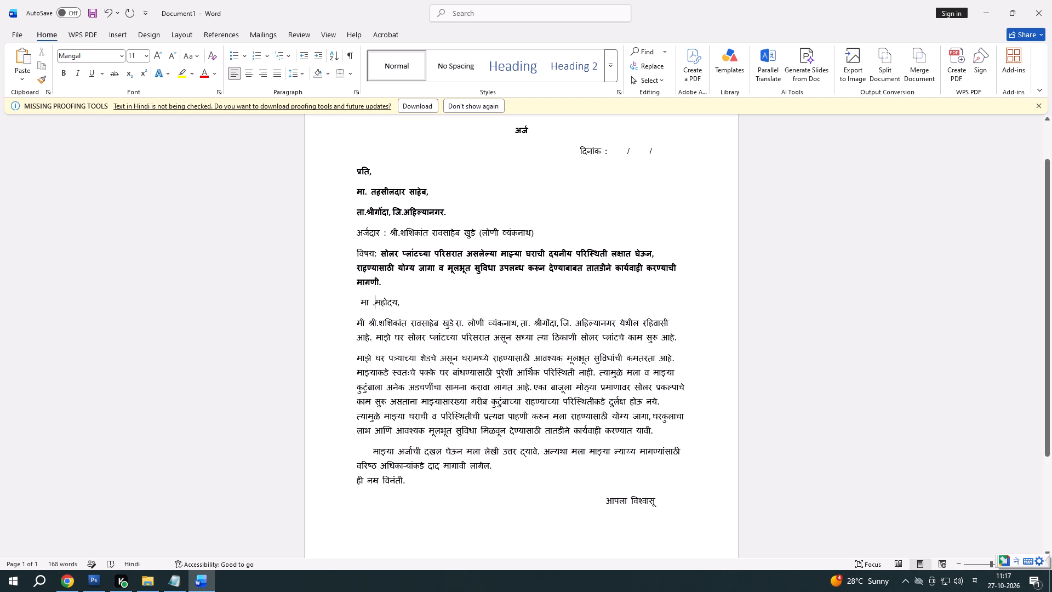
Indent the first line of the opening body paragraph, before "मी", with seven spaces.
{"action": "left_click", "coordinate": [362, 321]}
{"action": "left_click", "coordinate": [358, 322]}
{"action": "key", "text": "space"}
{"action": "key", "text": "space"}
{"action": "key", "text": "space"}
{"action": "key", "text": "space"}
{"action": "key", "text": "space"}
{"action": "key", "text": "space"}
{"action": "key", "text": "space"}
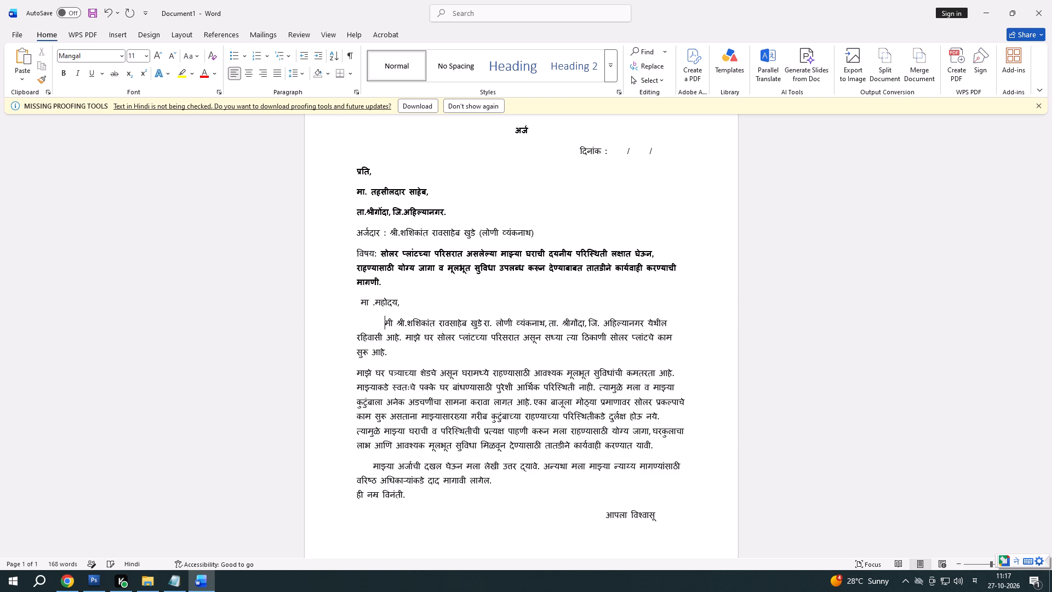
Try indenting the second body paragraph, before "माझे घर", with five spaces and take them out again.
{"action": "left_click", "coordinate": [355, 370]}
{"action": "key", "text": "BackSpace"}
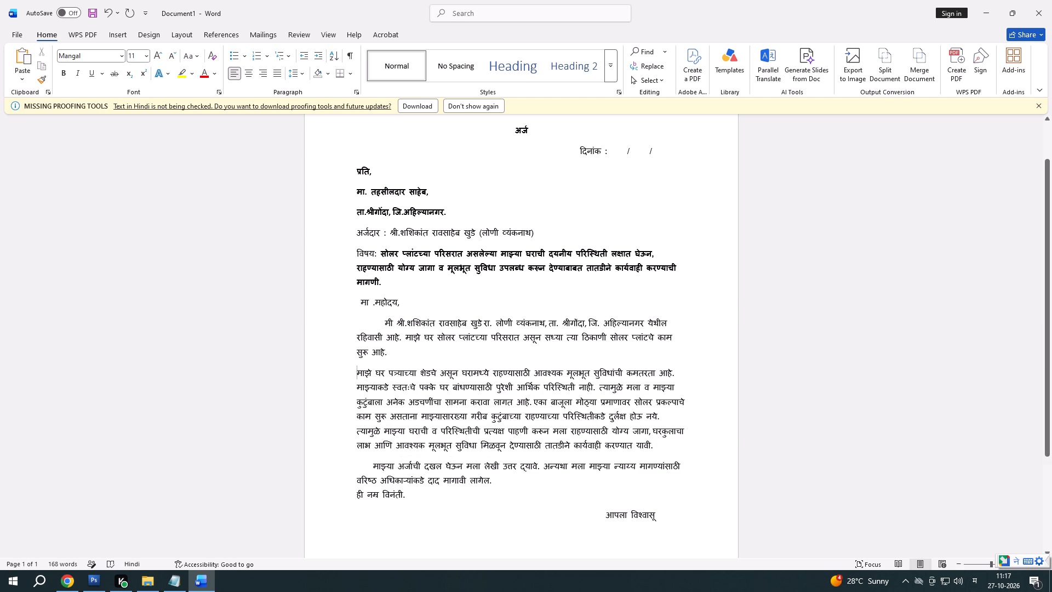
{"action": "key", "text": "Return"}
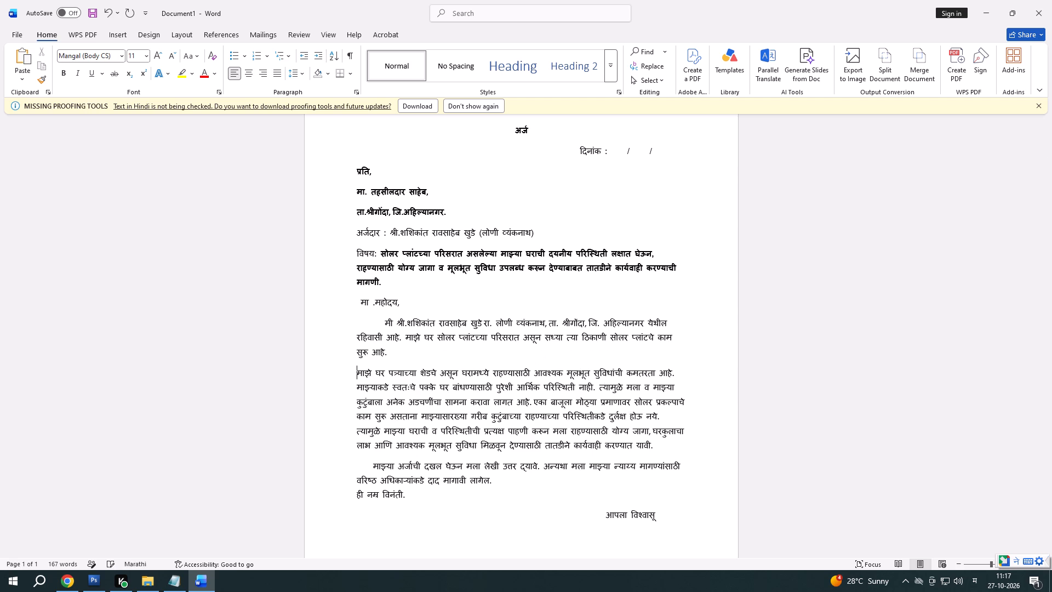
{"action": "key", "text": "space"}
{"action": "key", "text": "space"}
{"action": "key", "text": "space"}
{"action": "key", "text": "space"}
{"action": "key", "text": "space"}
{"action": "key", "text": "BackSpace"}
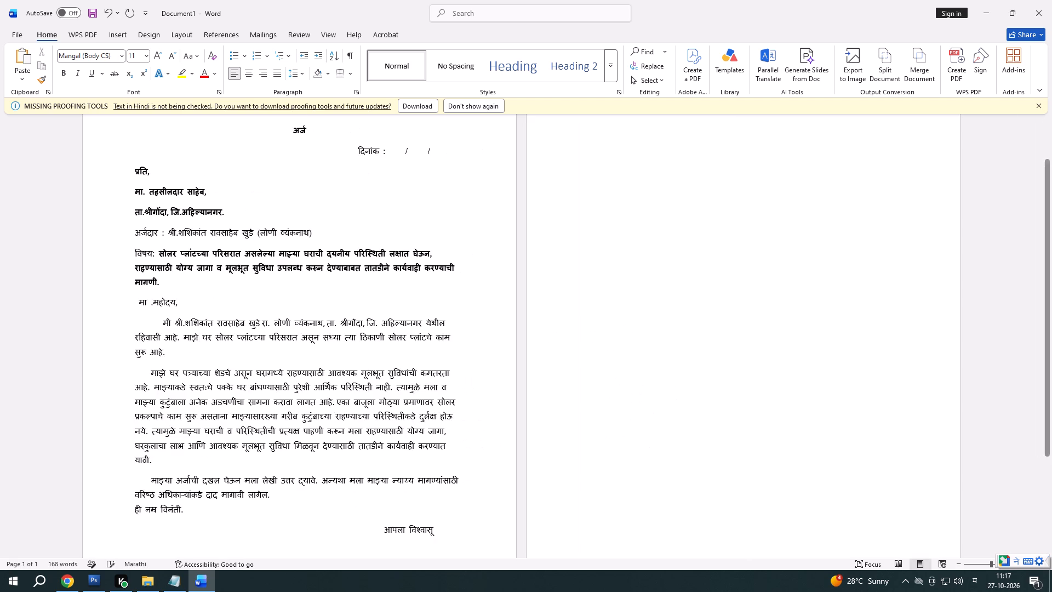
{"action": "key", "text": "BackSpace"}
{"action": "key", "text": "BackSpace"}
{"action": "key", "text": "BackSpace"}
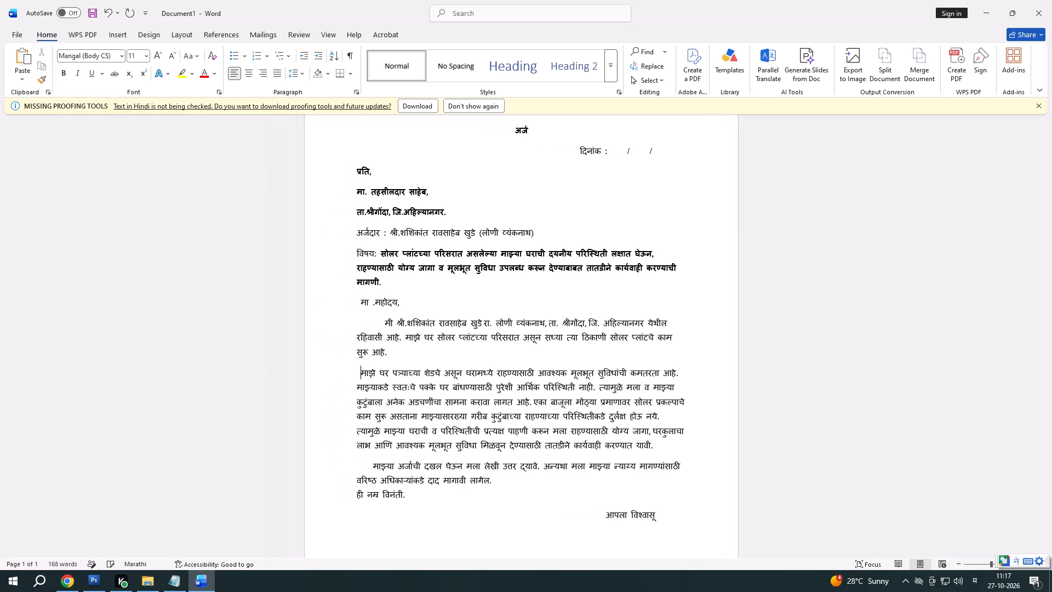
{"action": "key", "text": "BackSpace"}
Join the second body paragraph, starting "माझे घर पत्र्याच्या", onto the end of the opening body paragraph, separated by one space.
{"action": "key", "text": "BackSpace"}
{"action": "key", "text": "space"}
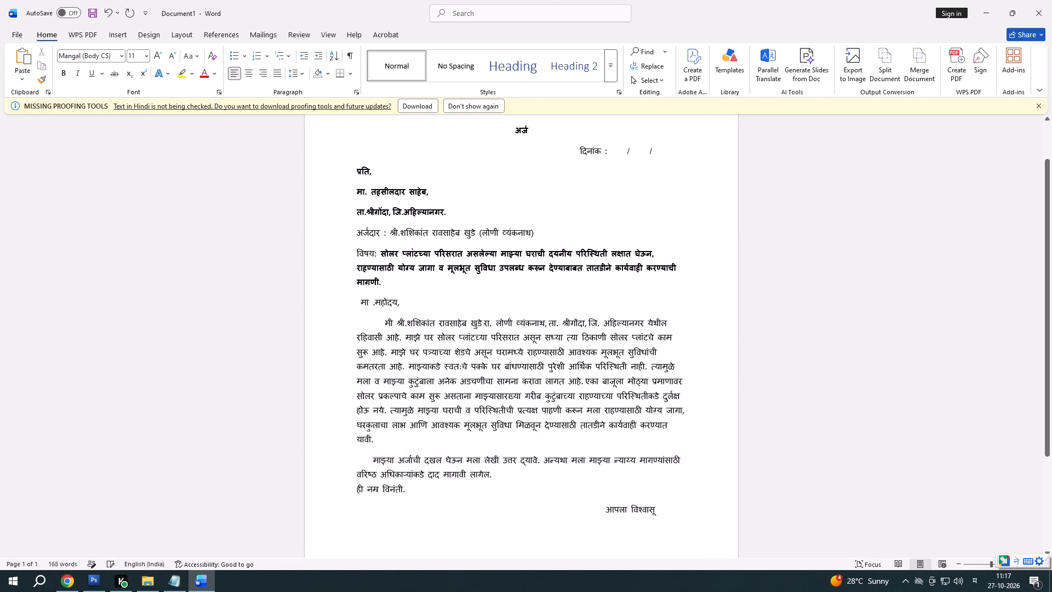
Deepen the first-line indent of the last body paragraph, before "माझ्या अर्जाची", by two spaces.
{"action": "left_click", "coordinate": [372, 457]}
{"action": "key", "text": "space"}
{"action": "key", "text": "space"}
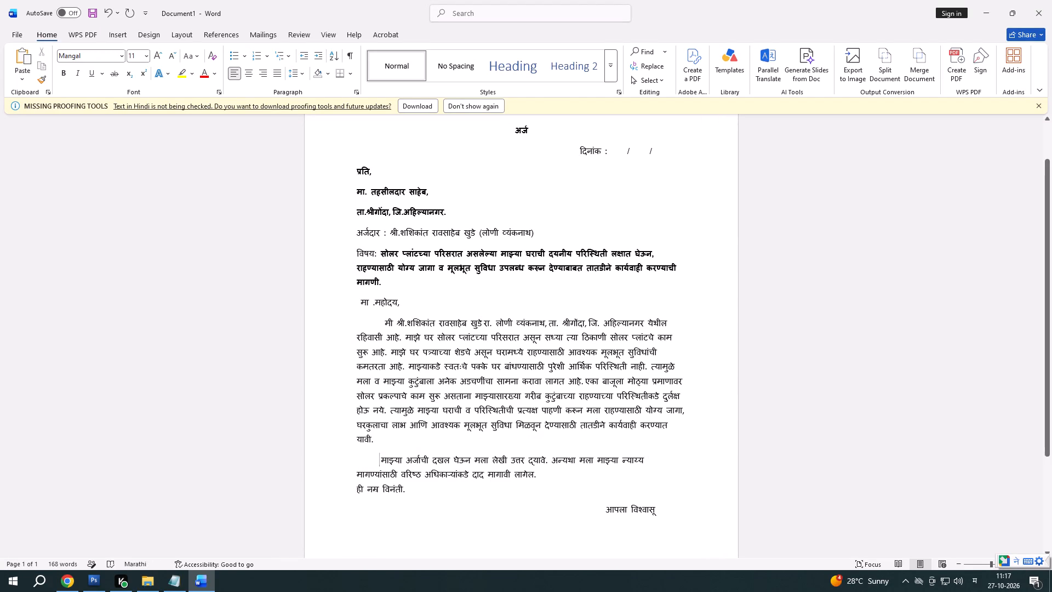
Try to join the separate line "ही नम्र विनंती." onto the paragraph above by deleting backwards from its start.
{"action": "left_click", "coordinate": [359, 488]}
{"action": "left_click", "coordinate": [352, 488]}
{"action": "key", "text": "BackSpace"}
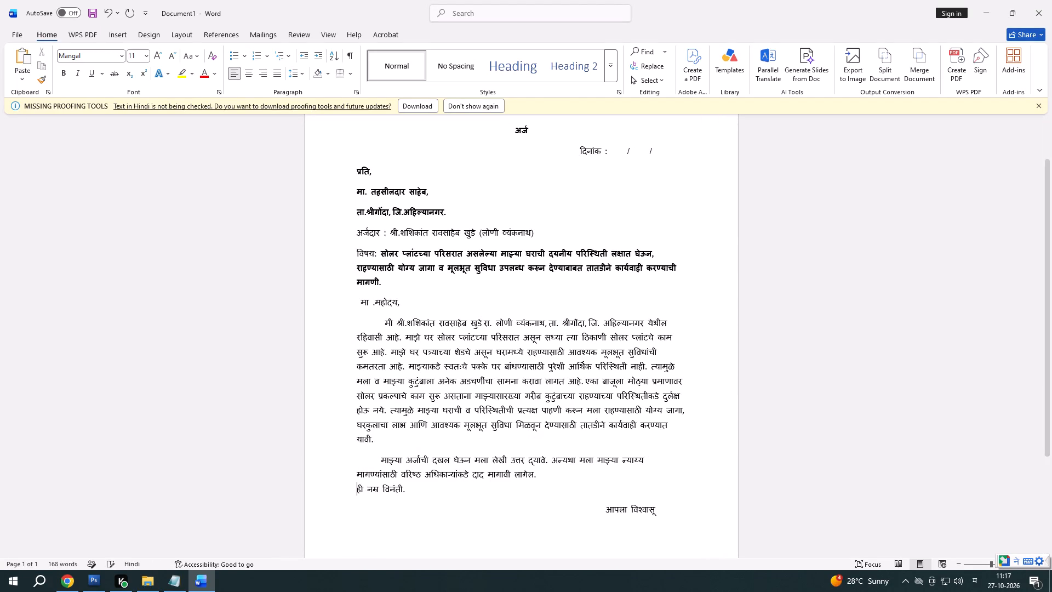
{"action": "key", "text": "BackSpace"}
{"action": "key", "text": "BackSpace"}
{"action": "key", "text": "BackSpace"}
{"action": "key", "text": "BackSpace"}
Move "ही नम्र विनंती" to the end of the last body paragraph after "लागेल .", with a space before that period, and delete the leftover period line.
{"action": "left_click_drag", "start_coordinate": [355, 485], "coordinate": [399, 492]}
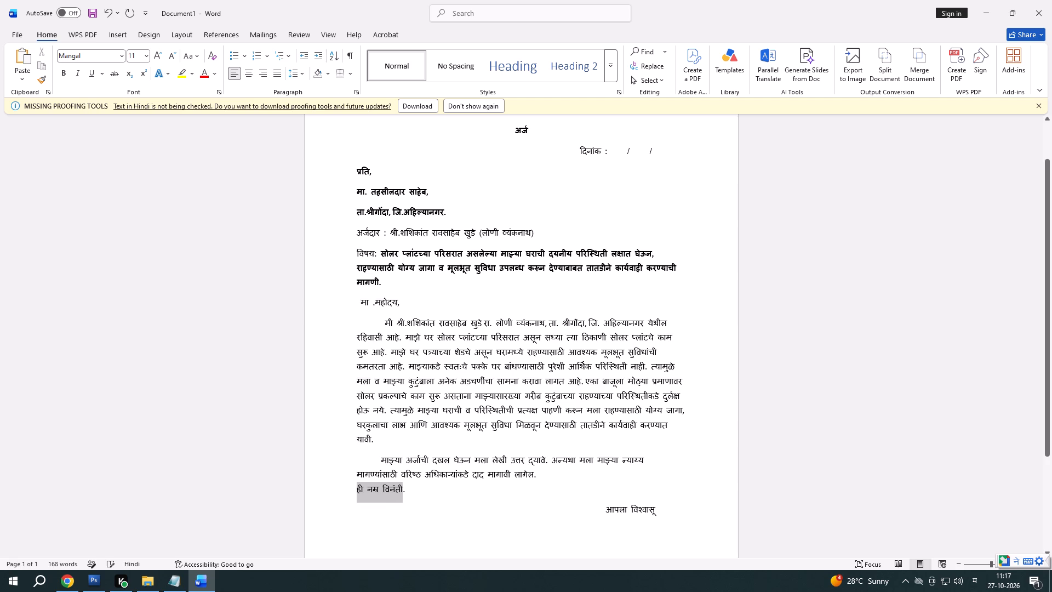
{"action": "left_click_drag", "start_coordinate": [399, 492], "coordinate": [400, 492]}
{"action": "key", "text": "ctrl+x"}
{"action": "left_click", "coordinate": [542, 478]}
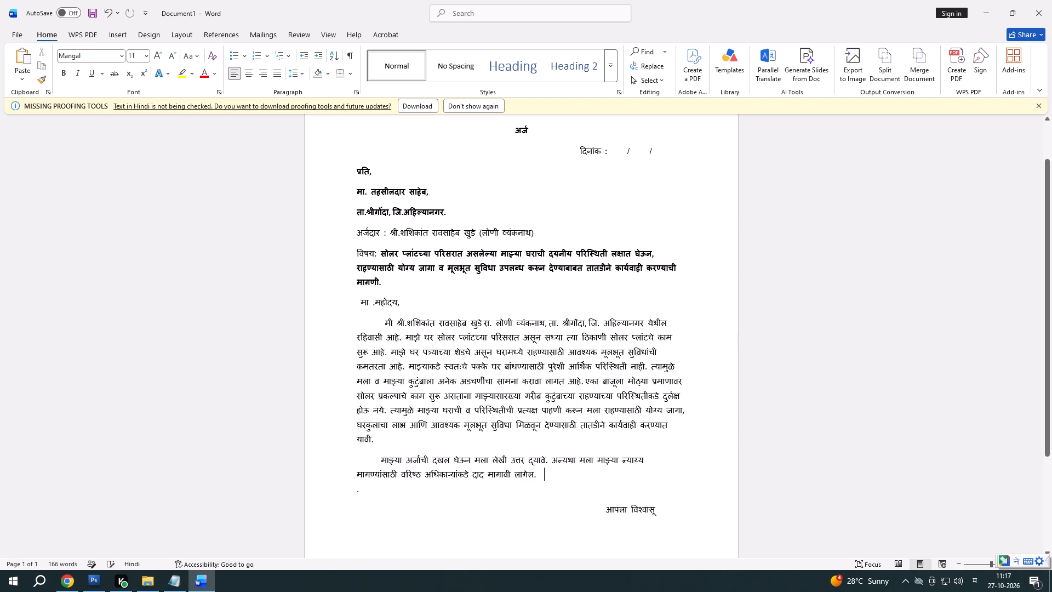
{"action": "left_click", "coordinate": [389, 489]}
{"action": "key", "text": "BackSpace"}
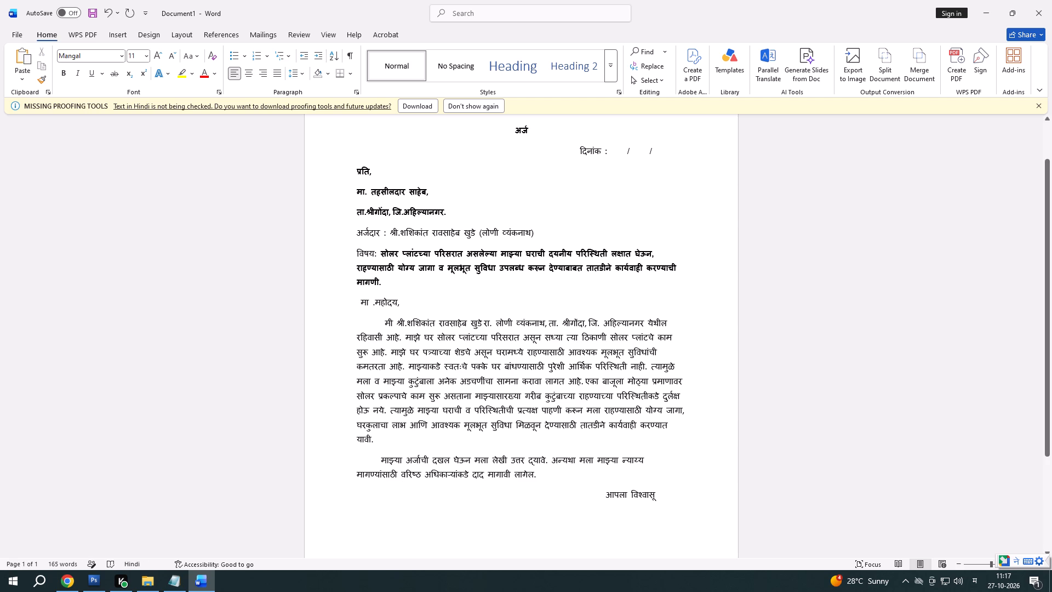
{"action": "left_click", "coordinate": [544, 474]}
{"action": "key", "text": "BackSpace"}
{"action": "key", "text": "BackSpace"}
{"action": "key", "text": "BackSpace"}
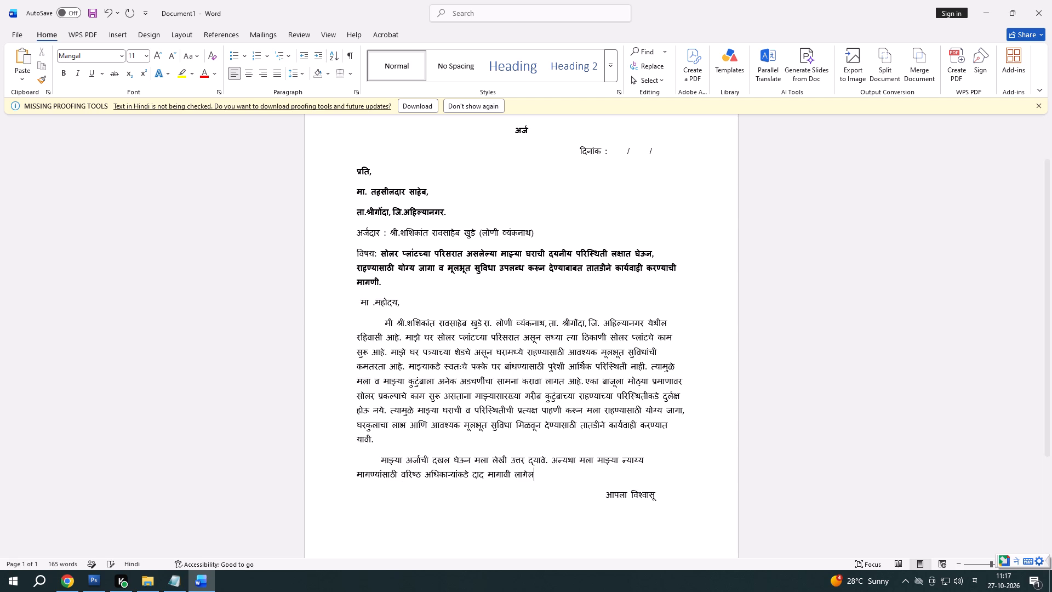
{"action": "key", "text": "space"}
{"action": "key", "text": "period"}
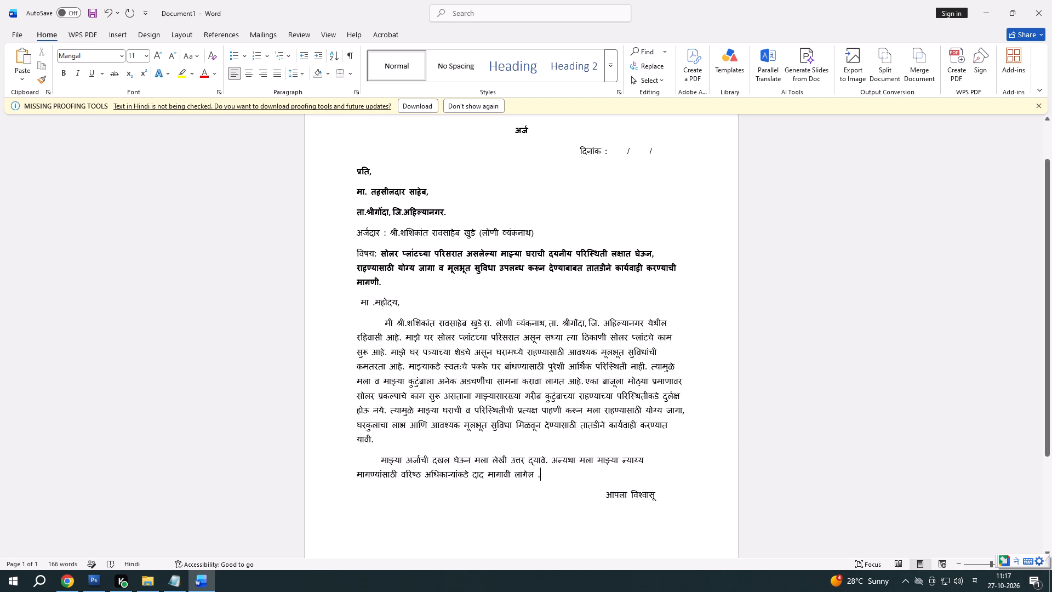
{"action": "key", "text": "ctrl+v"}
Set the font size of the whole letter, from the title "अर्ज" to "आपला विश्वासू", to 12.
{"action": "left_click_drag", "start_coordinate": [660, 498], "coordinate": [358, 137]}
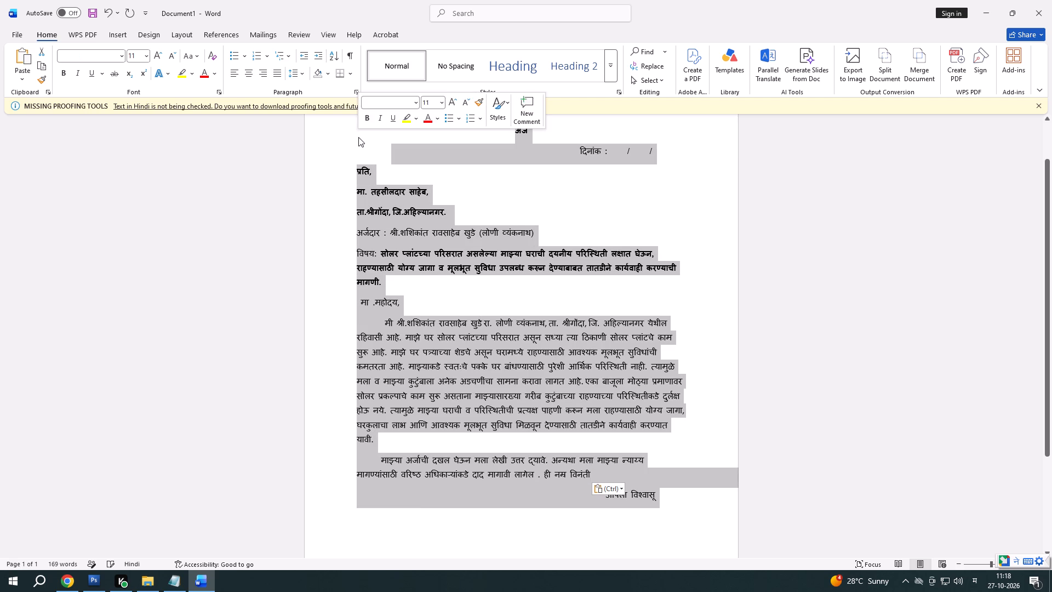
{"action": "scroll", "coordinate": [516, 223], "scroll_direction": "down", "scroll_amount": 6}
{"action": "scroll", "coordinate": [501, 224], "scroll_direction": "up", "scroll_amount": 3}
{"action": "scroll", "coordinate": [437, 210], "scroll_direction": "up", "scroll_amount": 1}
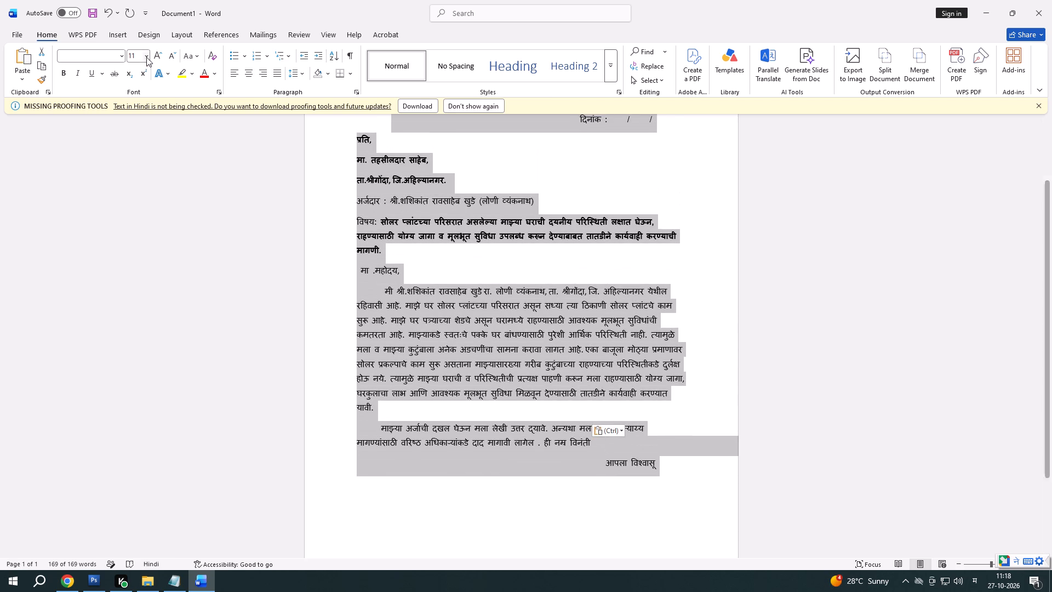
{"action": "left_click", "coordinate": [145, 55]}
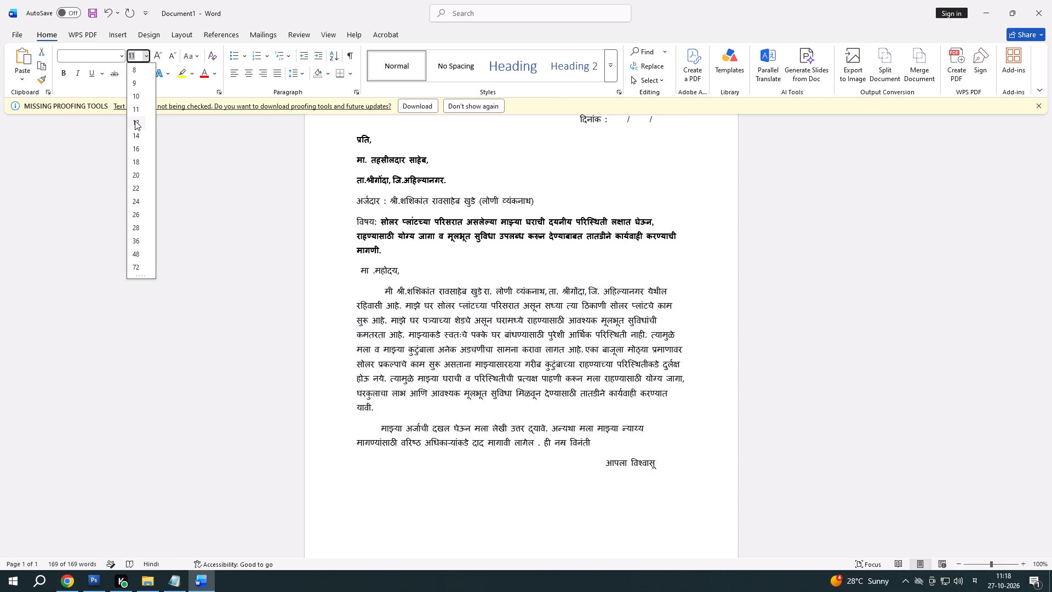
{"action": "left_click", "coordinate": [135, 121]}
{"action": "left_click", "coordinate": [683, 332]}
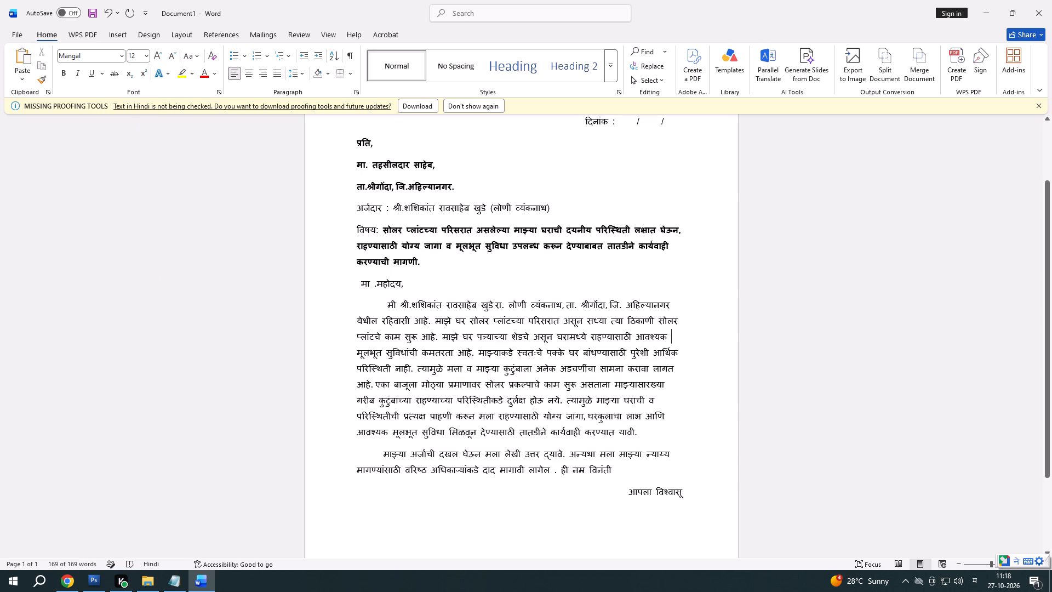
{"action": "scroll", "coordinate": [693, 338], "scroll_direction": "down", "scroll_amount": 11}
{"action": "scroll", "coordinate": [695, 338], "scroll_direction": "up", "scroll_amount": 10}
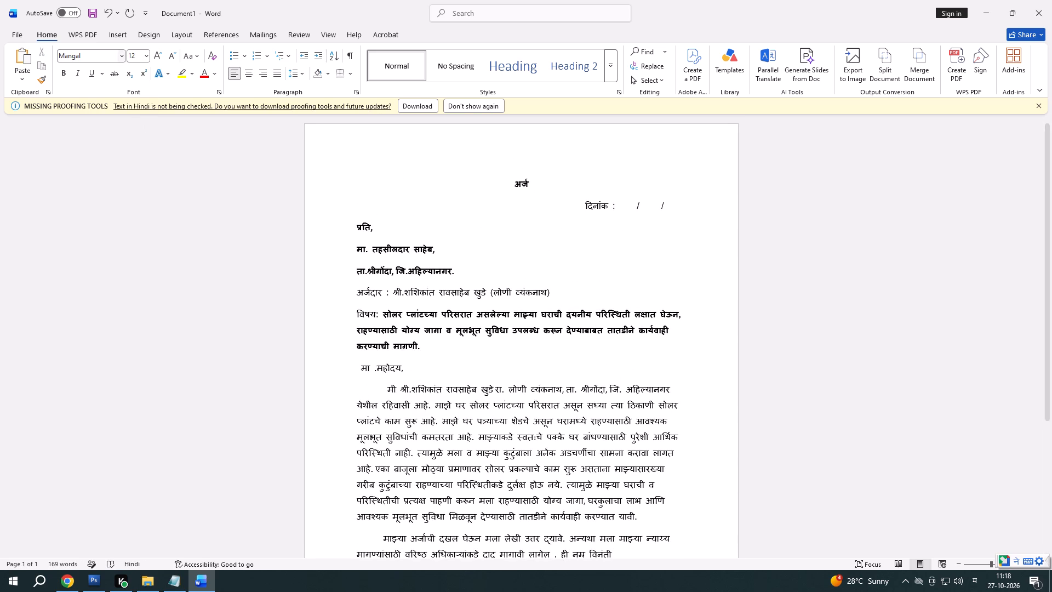
Save the letter as a Word document named "अर्ज खुडे" in the Downloads folder.
{"action": "left_click", "coordinate": [16, 36]}
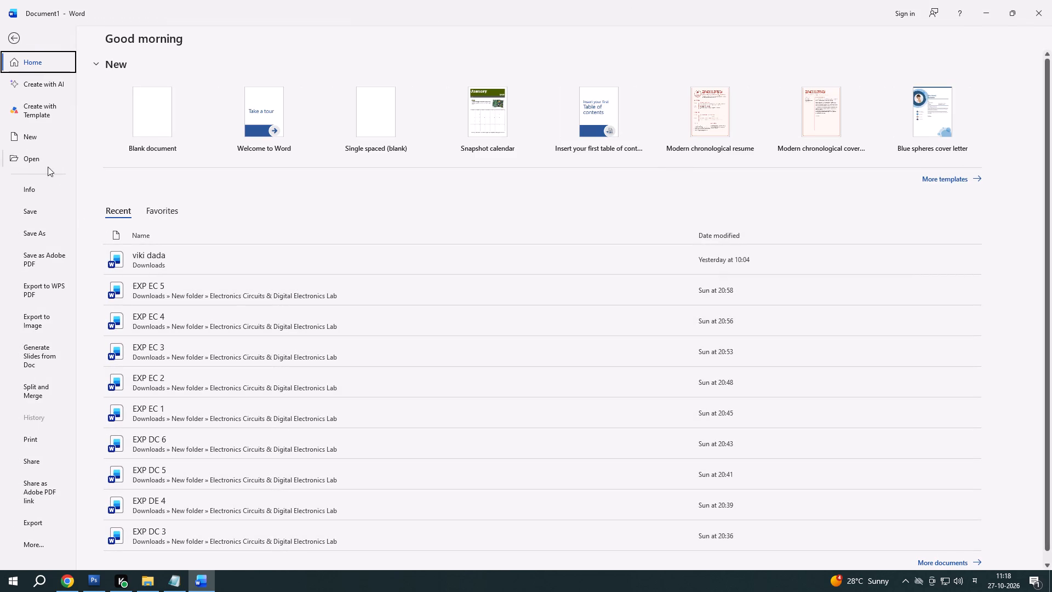
{"action": "left_click", "coordinate": [35, 238]}
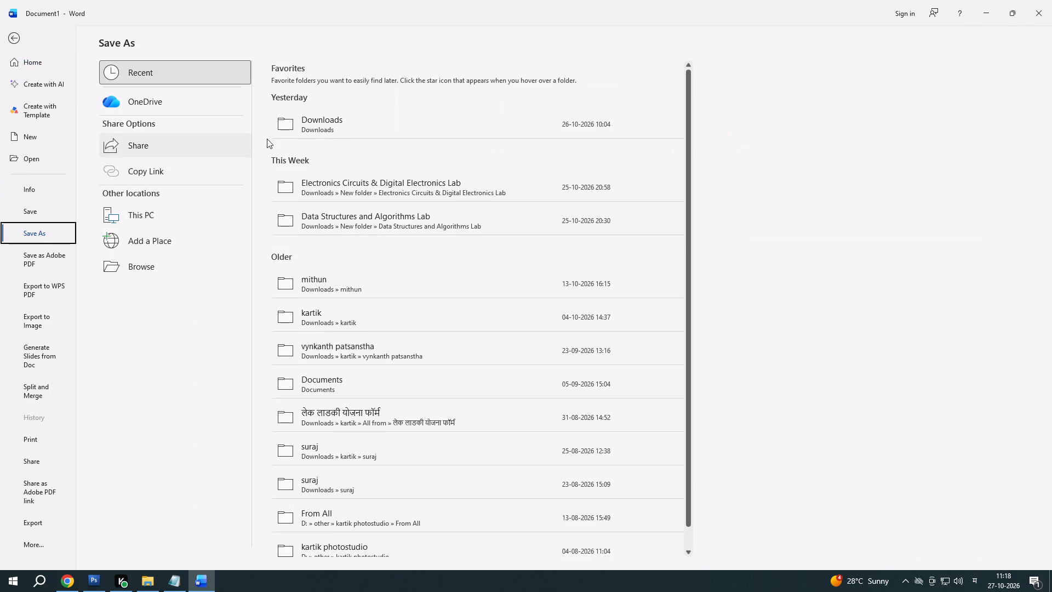
{"action": "left_click", "coordinate": [297, 123]}
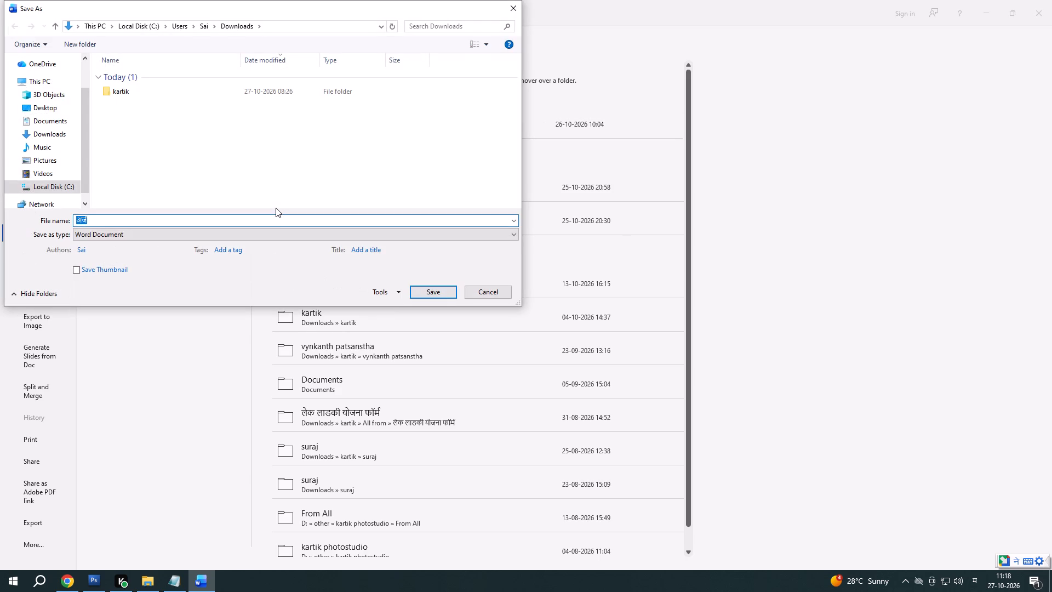
{"action": "left_click", "coordinate": [134, 223]}
{"action": "key", "text": "space"}
{"action": "type", "text": "khude"}
{"action": "left_click", "coordinate": [134, 242]}
{"action": "left_click", "coordinate": [424, 286]}
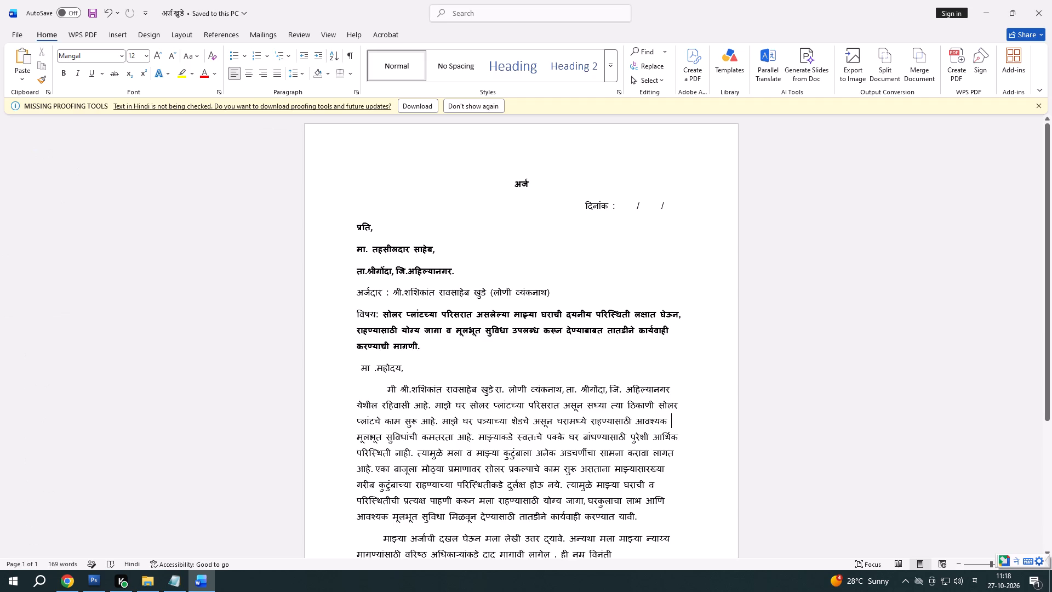
Print one copy of the letter on the Canon G2030 with the zerox profile and preview before printing switched off.
{"action": "key", "text": "ctrl+p"}
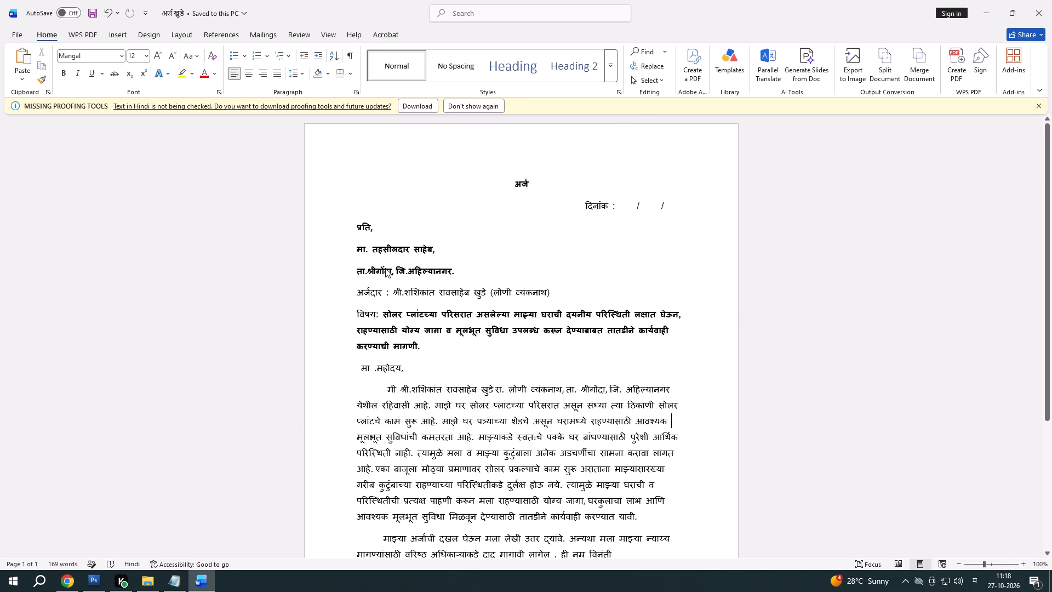
{"action": "left_click", "coordinate": [186, 152]}
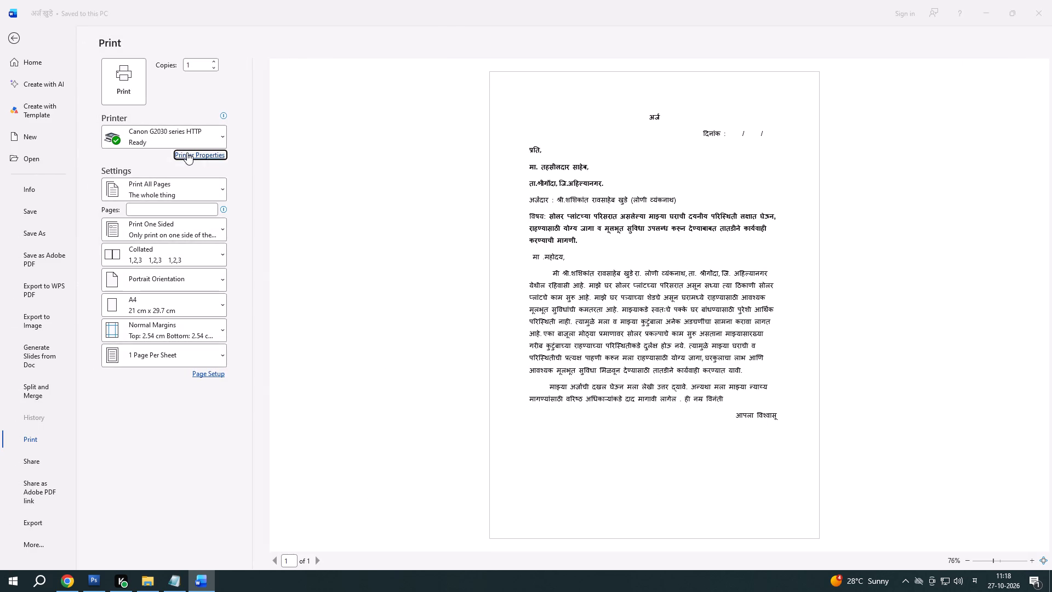
{"action": "left_click", "coordinate": [169, 54]}
{"action": "left_click", "coordinate": [141, 116]}
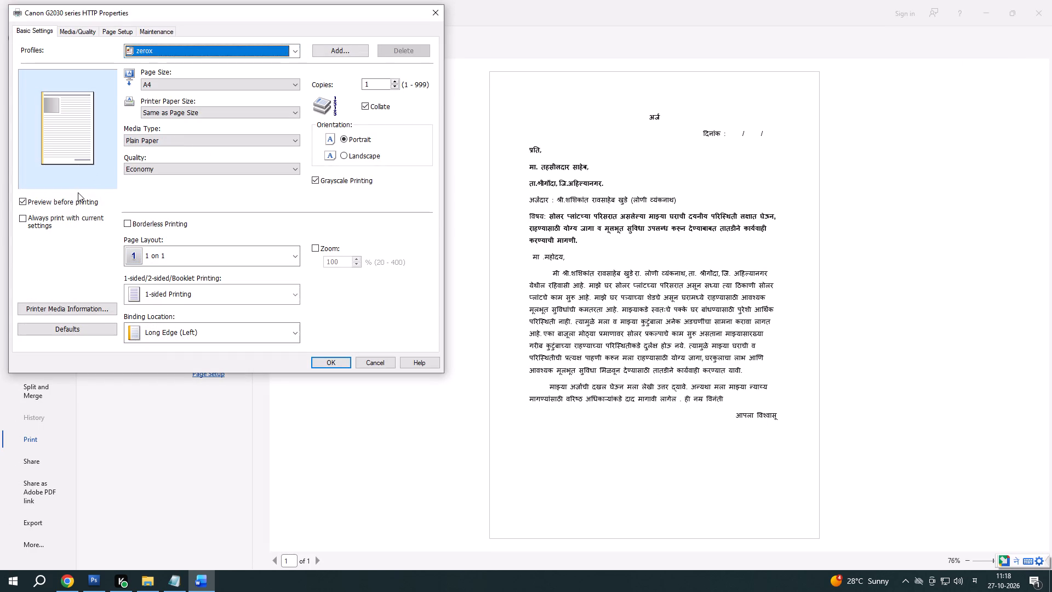
{"action": "left_click", "coordinate": [78, 192]}
{"action": "left_click", "coordinate": [77, 197]}
{"action": "left_click", "coordinate": [318, 359]}
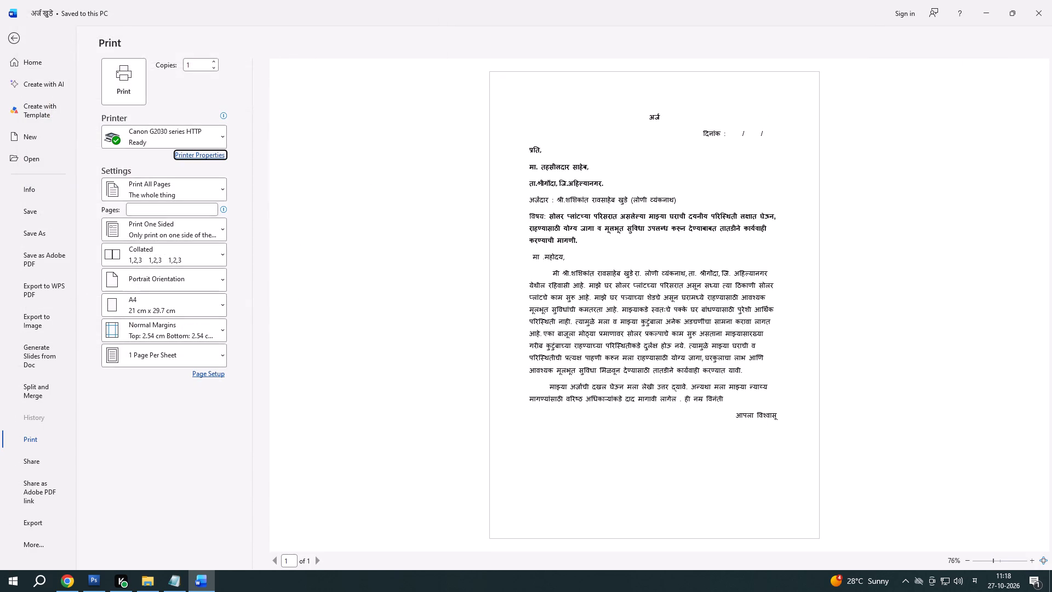
{"action": "left_click", "coordinate": [125, 79]}
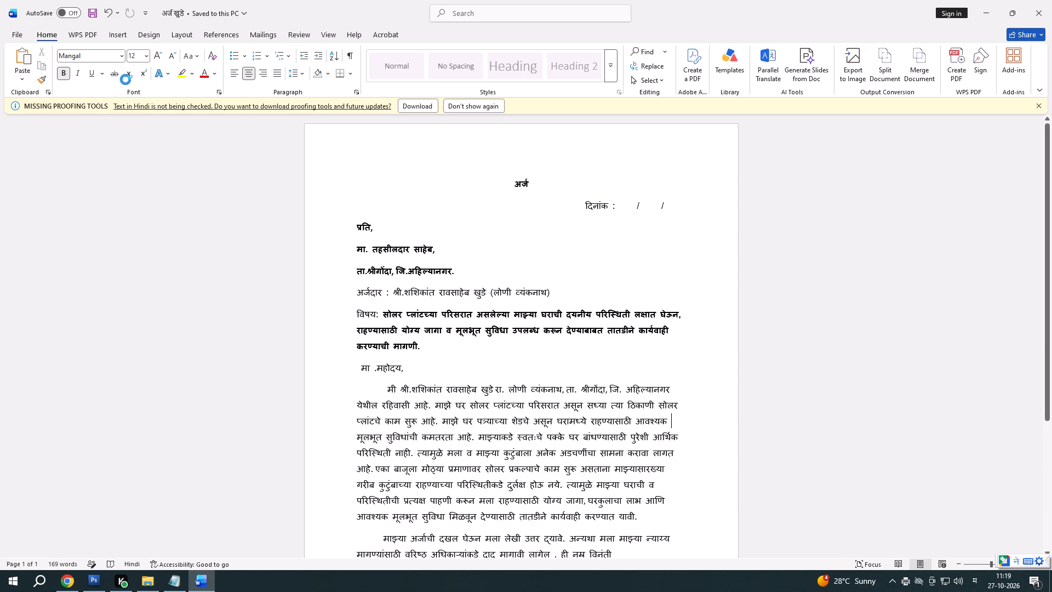
Replace "तहसीलदार साहेब," and the taluka and district line below it with "सरपंच ग्रामपंचायत" after "मा." in the addressee block.
{"action": "left_click", "coordinate": [372, 246]}
{"action": "left_click_drag", "start_coordinate": [371, 247], "coordinate": [403, 253]}
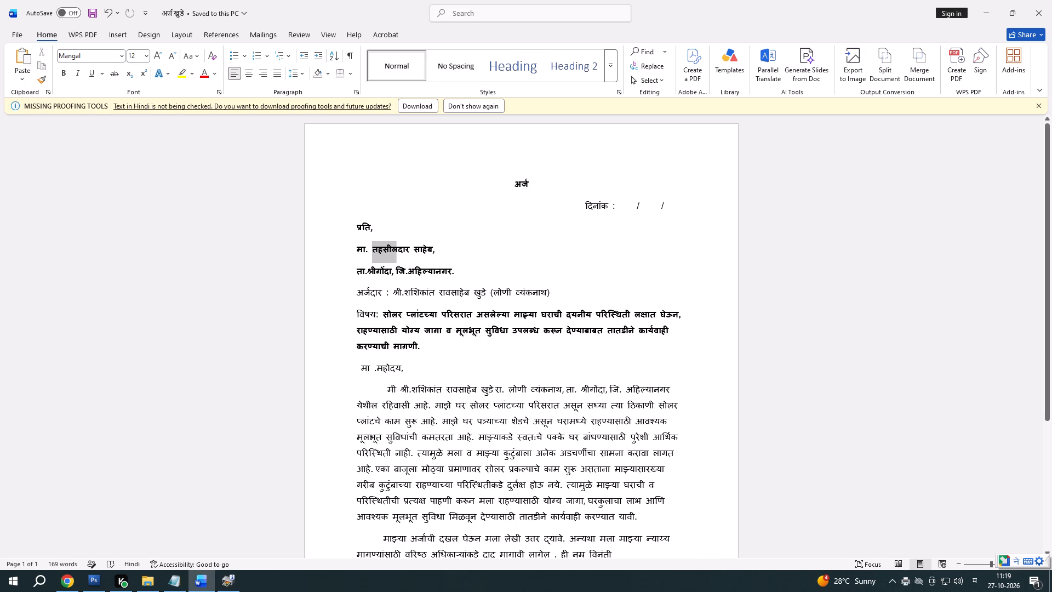
{"action": "left_click_drag", "start_coordinate": [403, 253], "coordinate": [453, 268]}
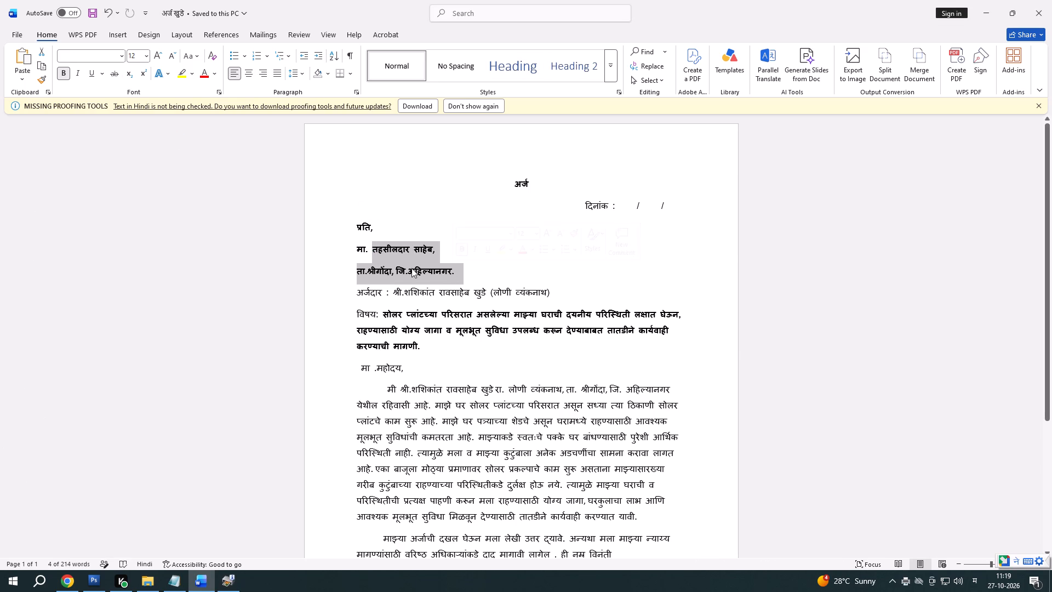
{"action": "key", "text": "BackSpace"}
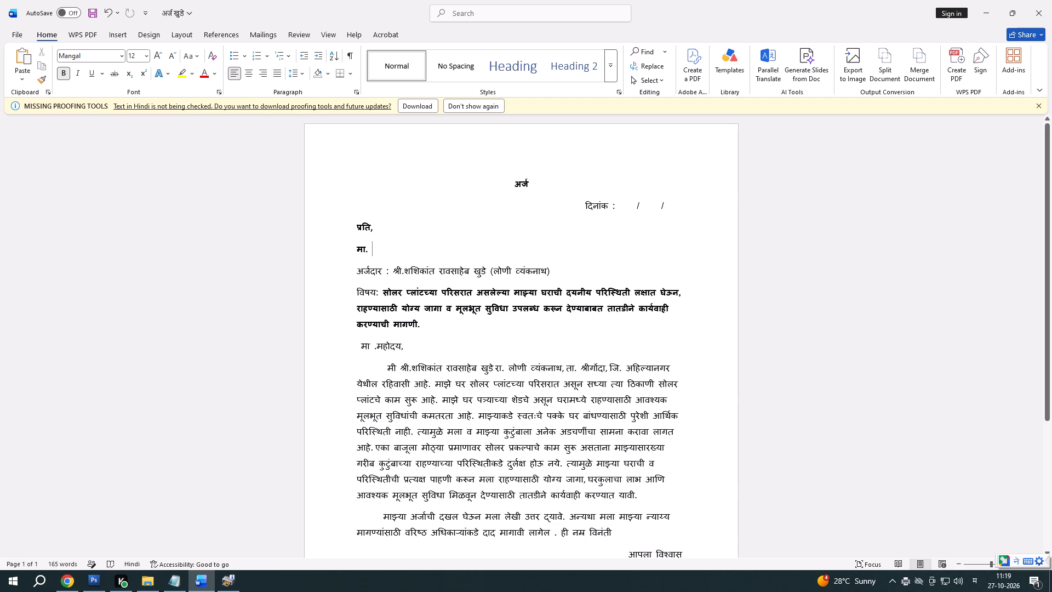
{"action": "type", "text": "srpanch"}
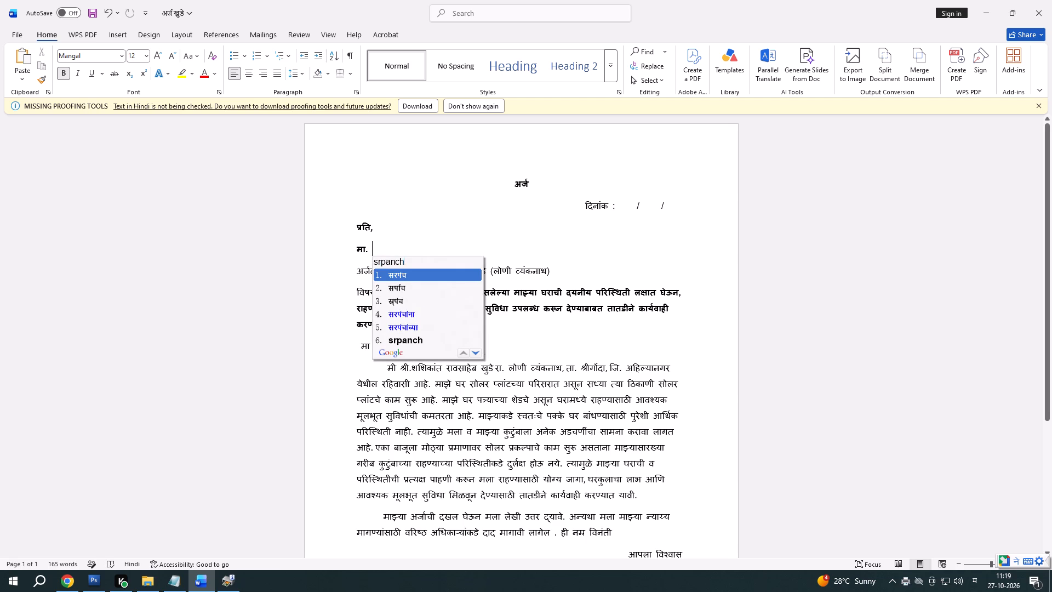
{"action": "key", "text": "space"}
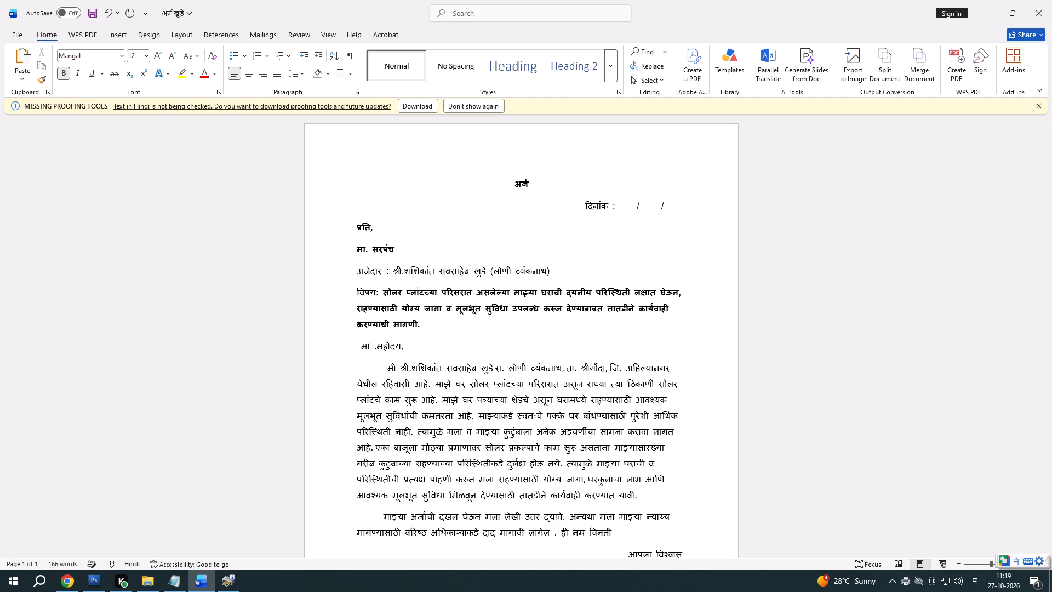
{"action": "type", "text": "gram"}
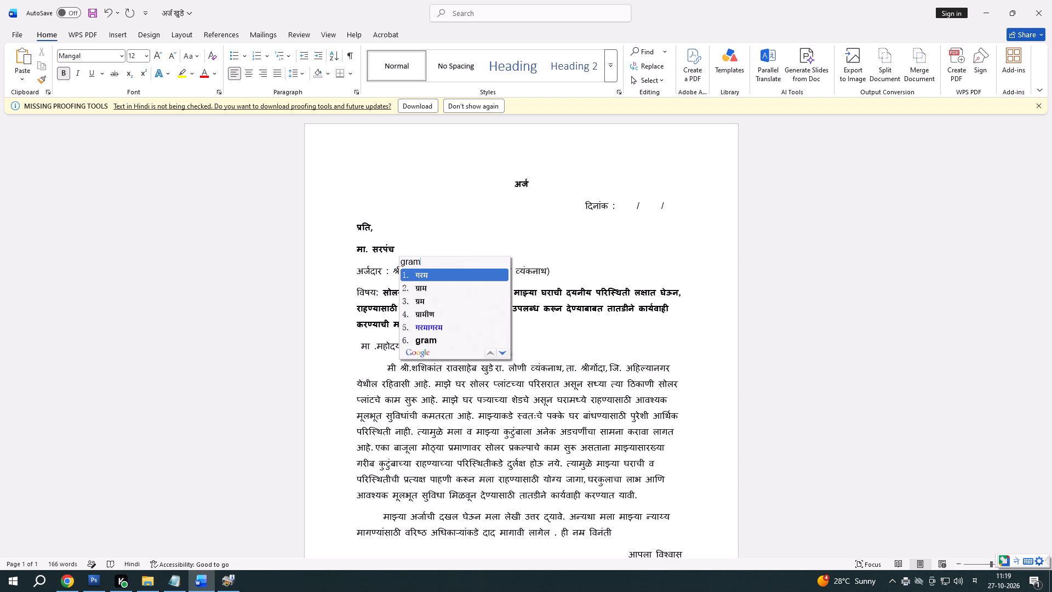
{"action": "type", "text": "pamchyat"}
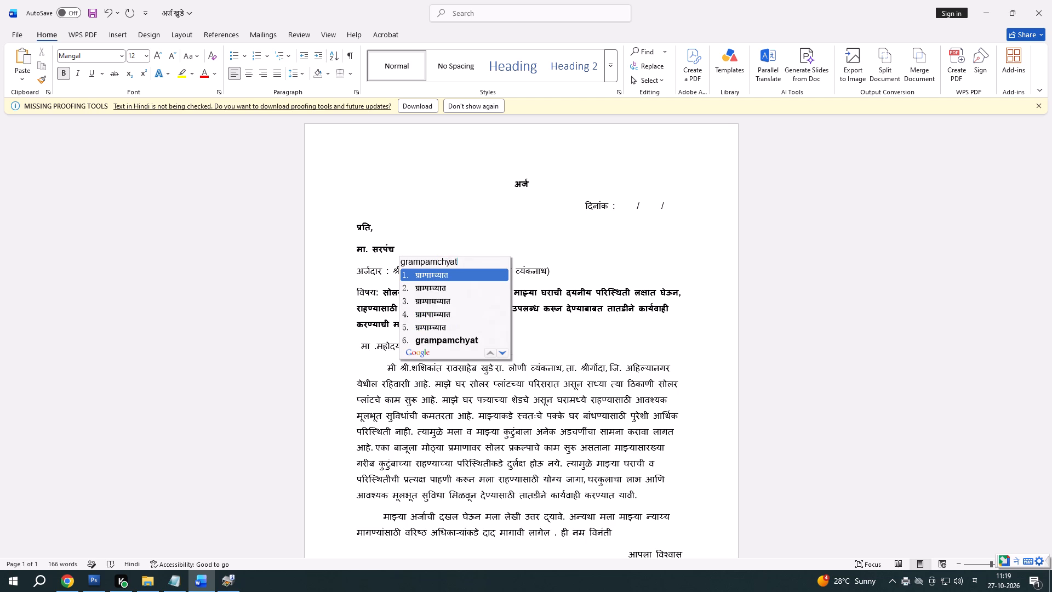
{"action": "key", "text": "BackSpace"}
{"action": "key", "text": "BackSpace"}
{"action": "key", "text": "BackSpace"}
{"action": "key", "text": "BackSpace"}
{"action": "key", "text": "BackSpace"}
{"action": "key", "text": "BackSpace"}
{"action": "key", "text": "BackSpace"}
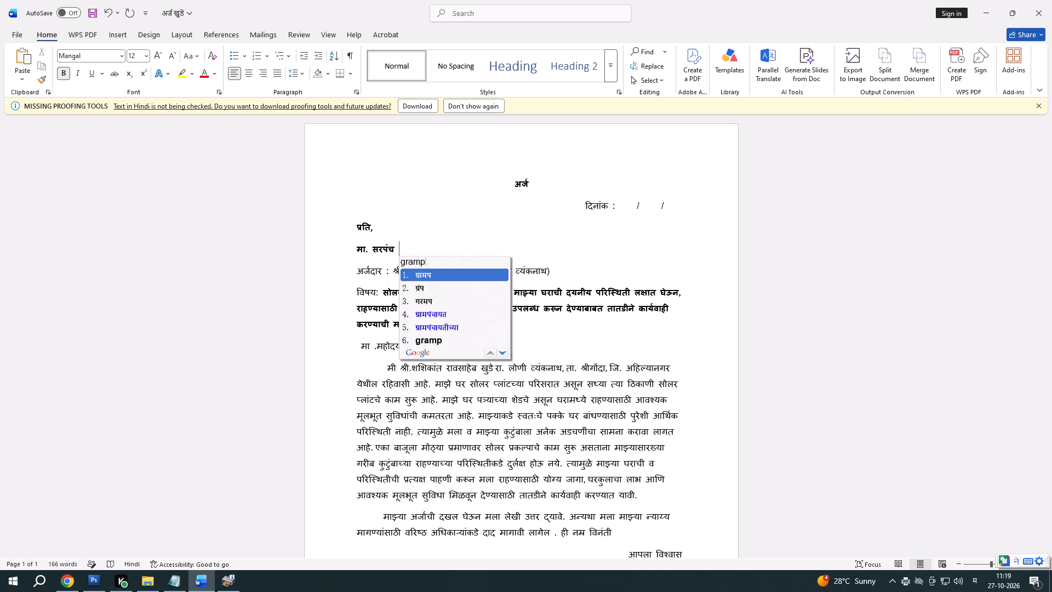
{"action": "left_click", "coordinate": [426, 317]}
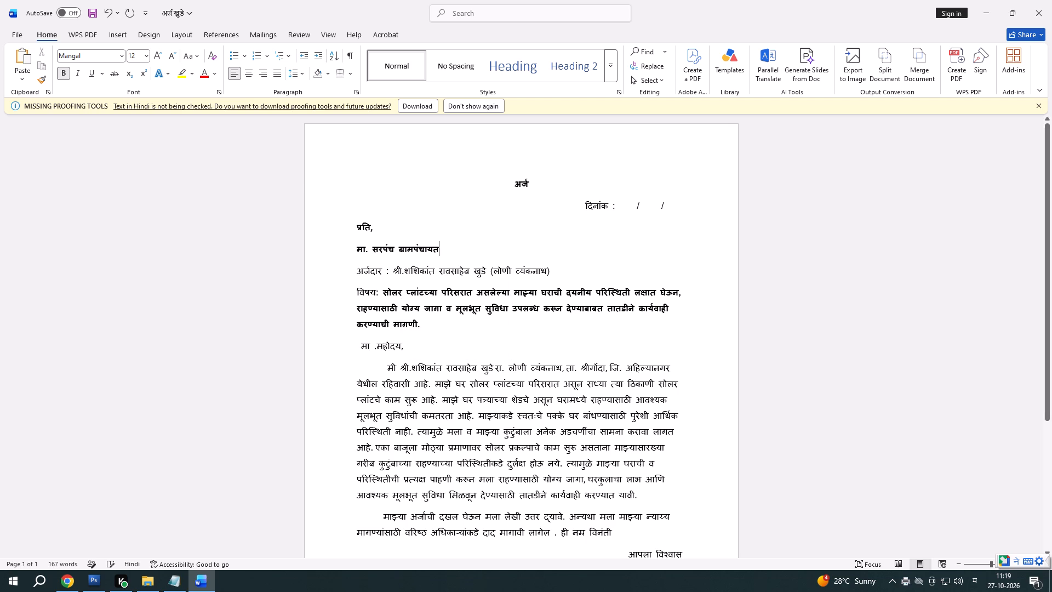
{"action": "key", "text": "space"}
Break the addressee line after "मा. सरपंच" so that "ग्रामपंचायत" stands on its own line.
{"action": "left_click", "coordinate": [399, 249]}
{"action": "key", "text": "BackSpace"}
{"action": "key", "text": "Return"}
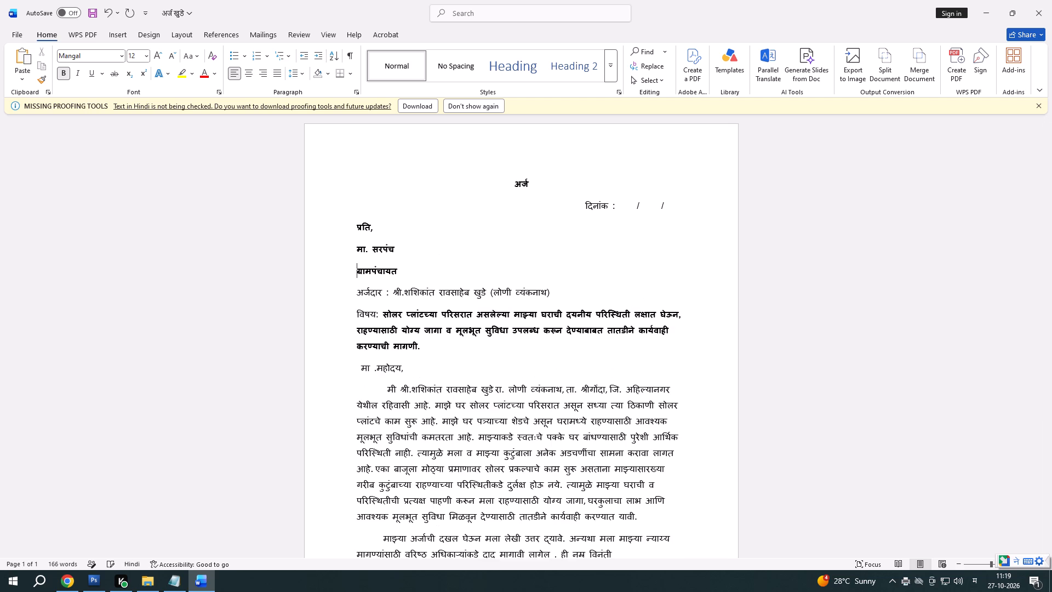
{"action": "left_click", "coordinate": [392, 273]}
{"action": "left_click", "coordinate": [398, 270]}
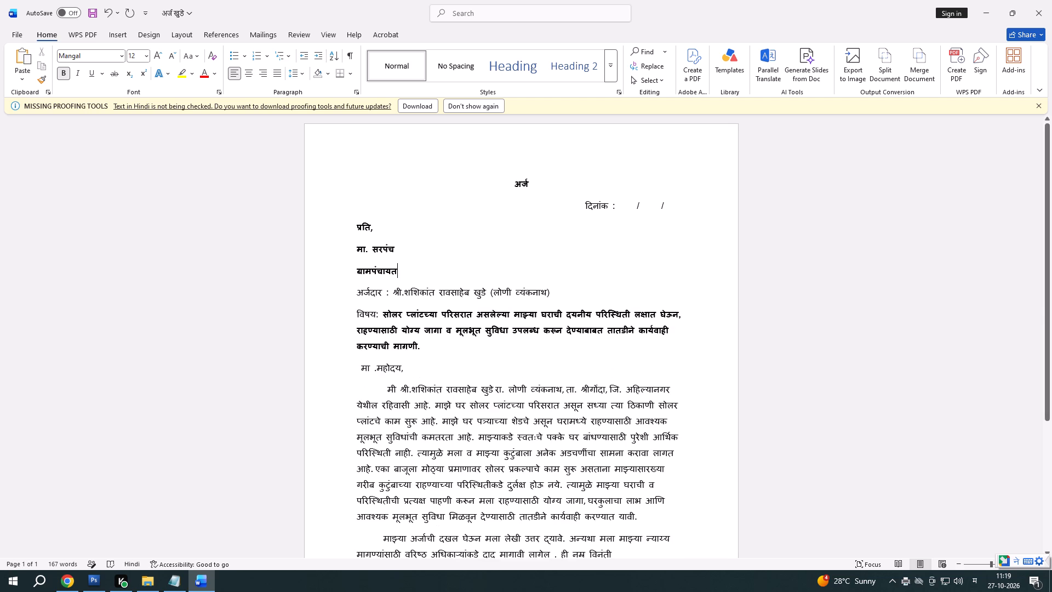
Add " / ग्रामसेवक साहेब" after "मा. सरपंच" in the addressee line.
{"action": "left_click", "coordinate": [401, 251]}
{"action": "key", "text": "space"}
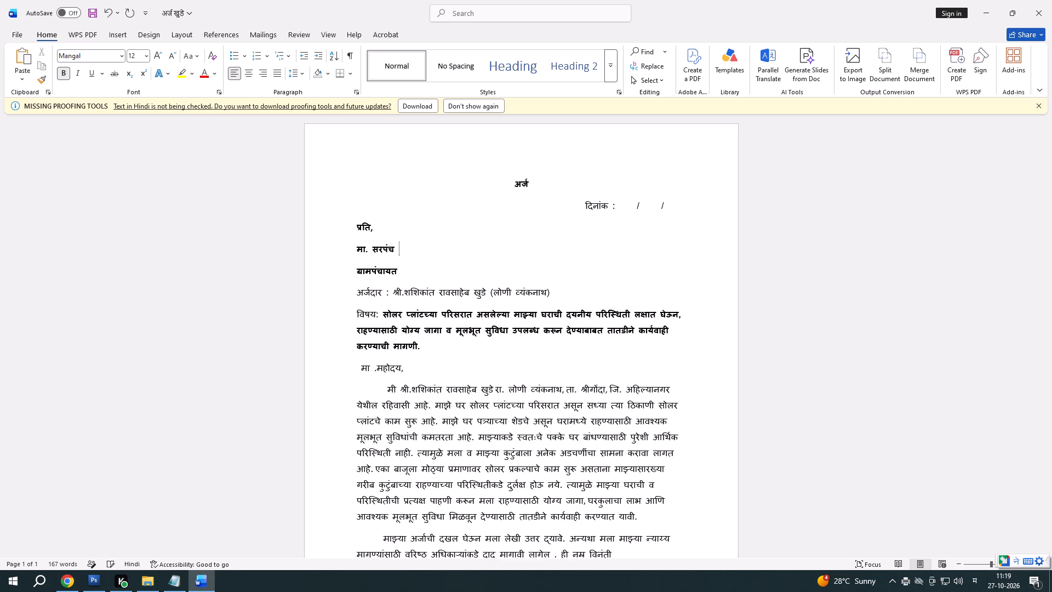
{"action": "key", "text": "slash"}
{"action": "key", "text": "space"}
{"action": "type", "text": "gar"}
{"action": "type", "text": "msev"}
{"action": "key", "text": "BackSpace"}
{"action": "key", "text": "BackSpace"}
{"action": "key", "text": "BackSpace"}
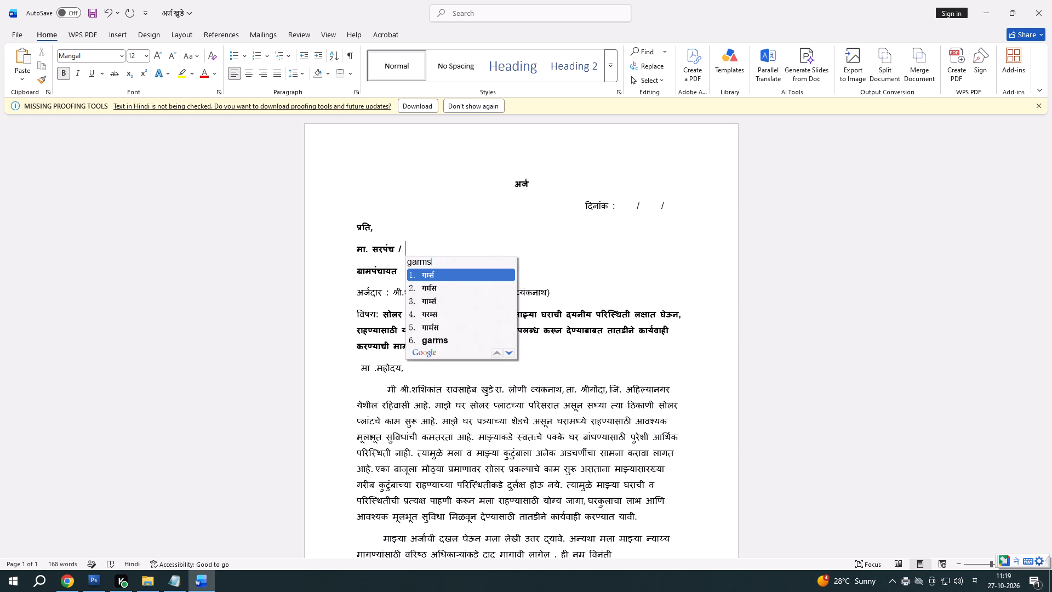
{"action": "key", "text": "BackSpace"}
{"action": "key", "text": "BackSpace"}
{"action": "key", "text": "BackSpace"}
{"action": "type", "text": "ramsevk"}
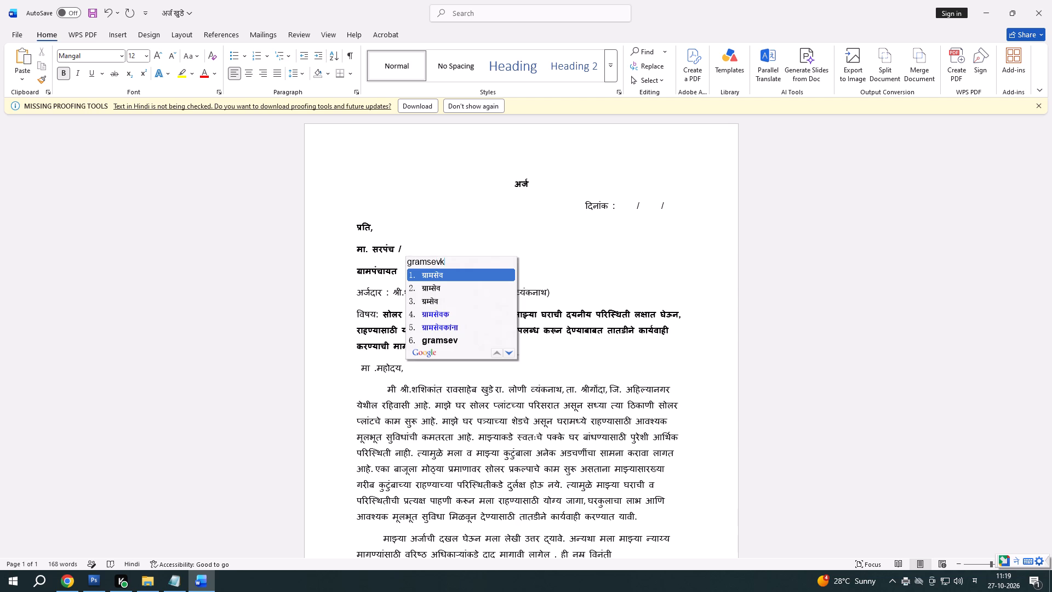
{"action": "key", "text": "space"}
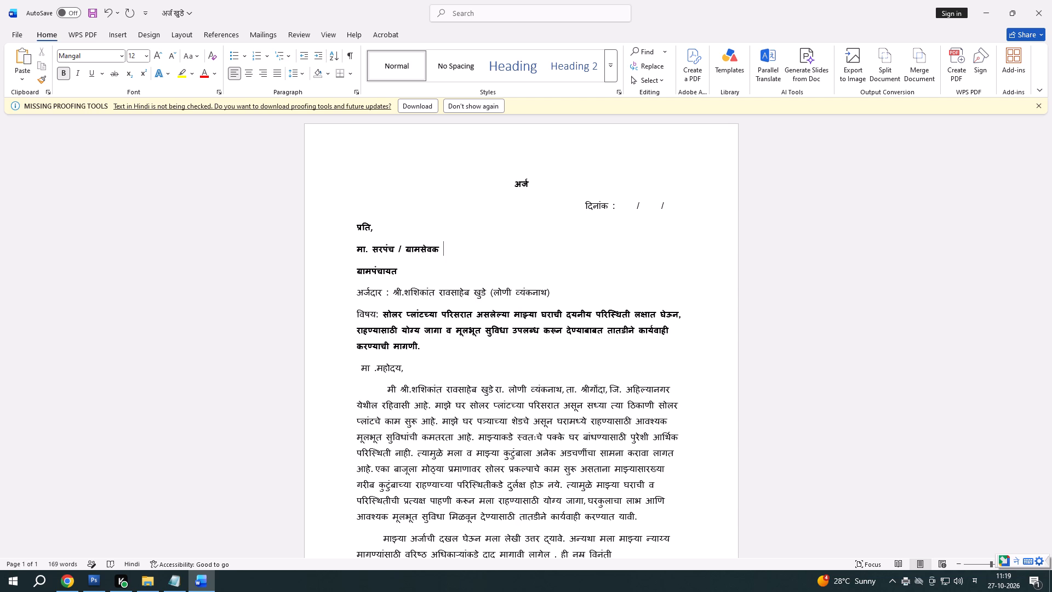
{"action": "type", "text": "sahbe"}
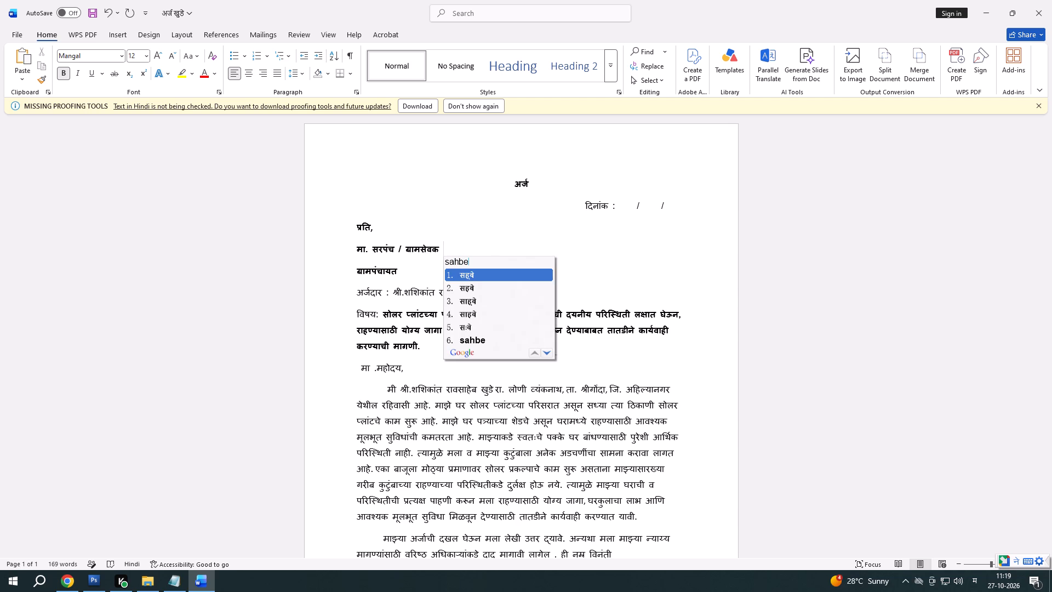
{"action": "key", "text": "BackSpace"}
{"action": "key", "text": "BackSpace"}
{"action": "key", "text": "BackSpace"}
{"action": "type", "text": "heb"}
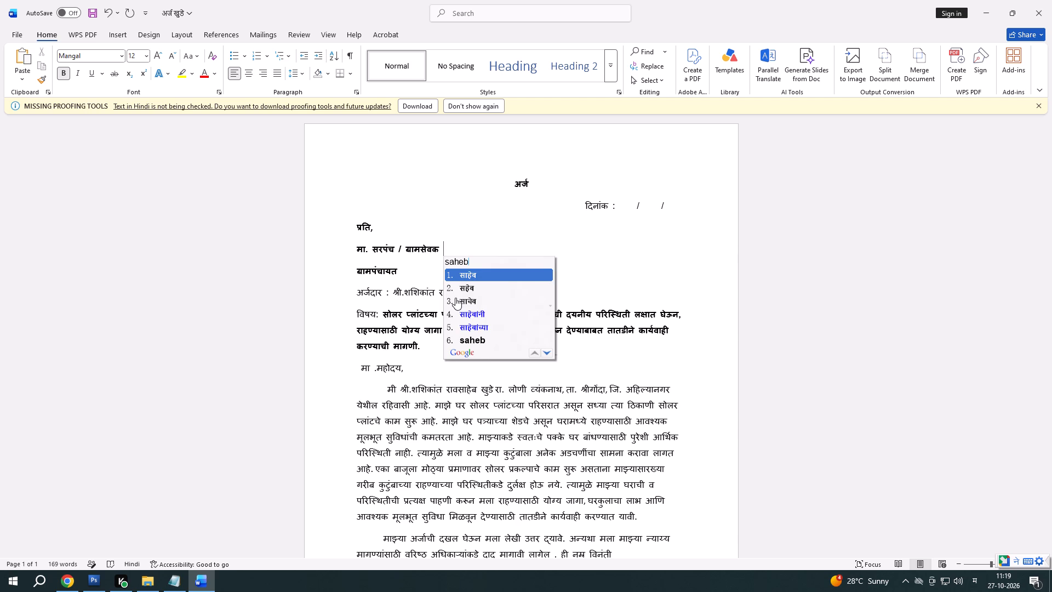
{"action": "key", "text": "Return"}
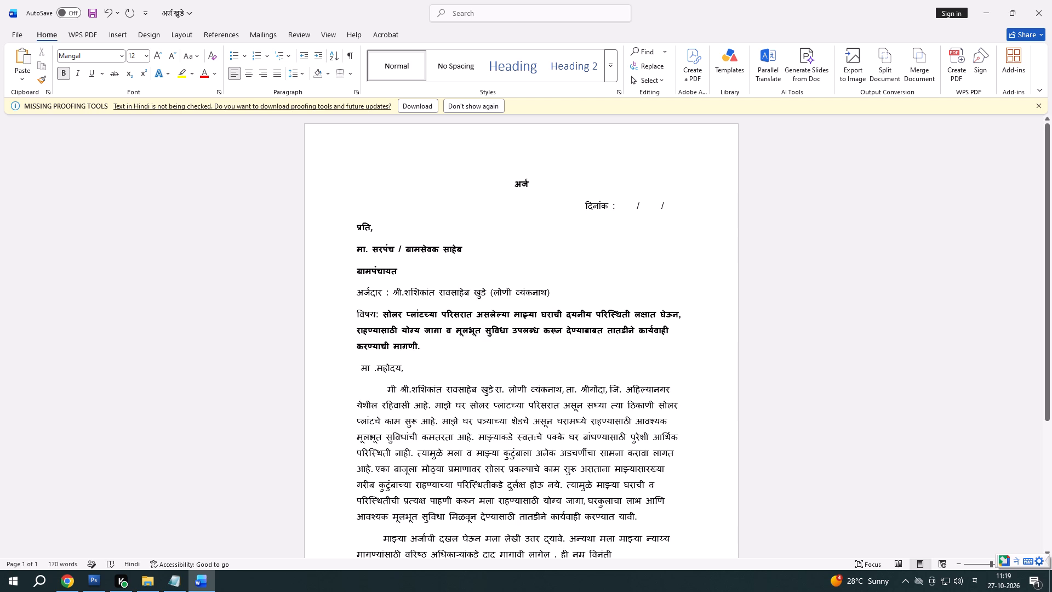
Add the village name "लोणी व्यंकनाथ" after "ग्रामपंचायत" in the addressee block.
{"action": "left_click", "coordinate": [404, 267]}
{"action": "type", "text": "loni vynknath"}
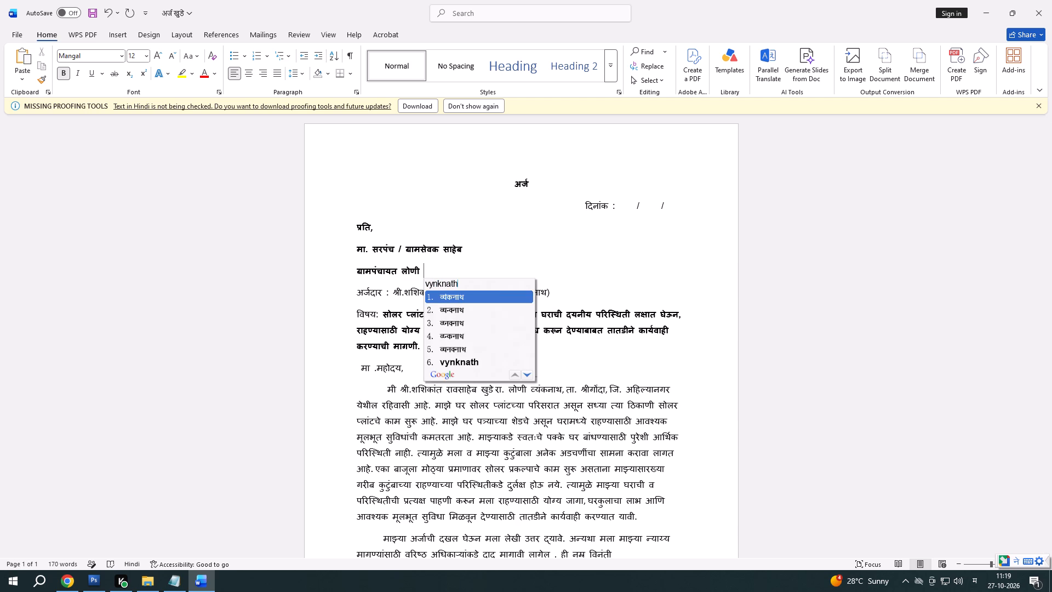
{"action": "key", "text": "Return"}
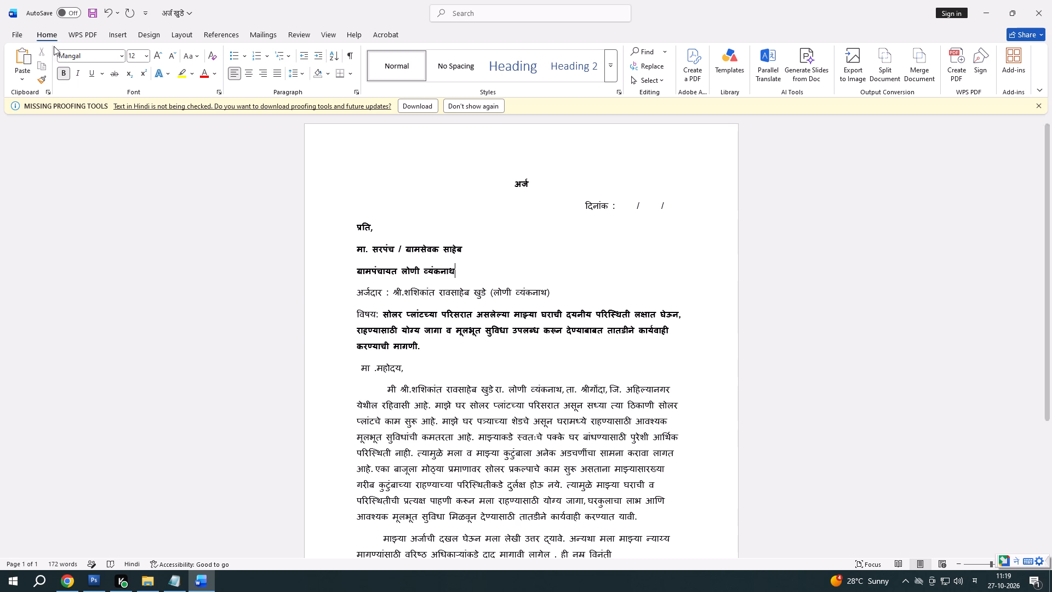
Save the adapted letter as a new Word document named "अर्ज खुडे लोणी" in the Downloads folder.
{"action": "left_click", "coordinate": [21, 35]}
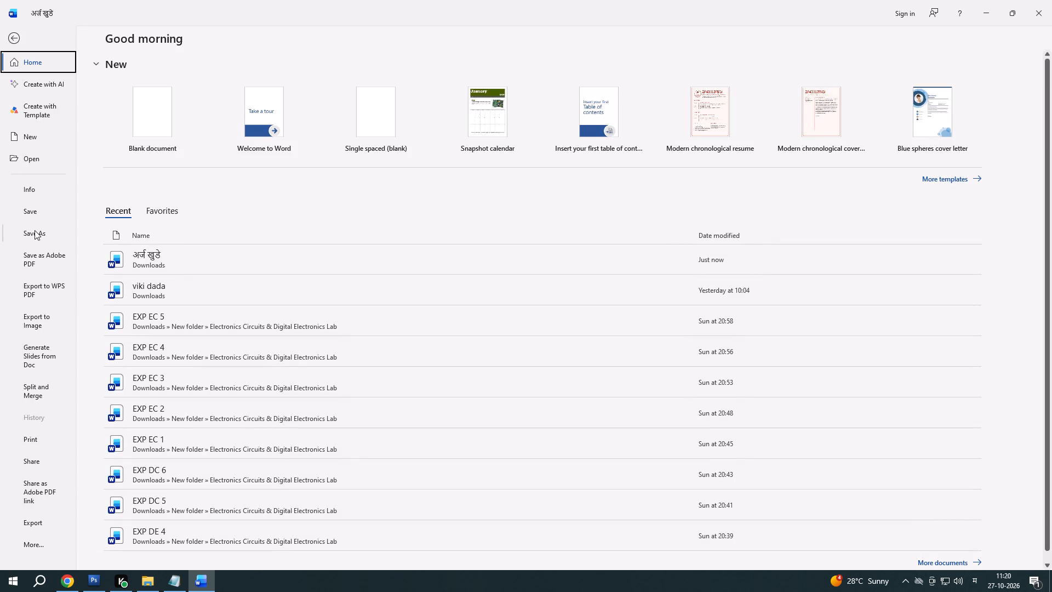
{"action": "left_click", "coordinate": [35, 230]}
{"action": "left_click", "coordinate": [334, 126]}
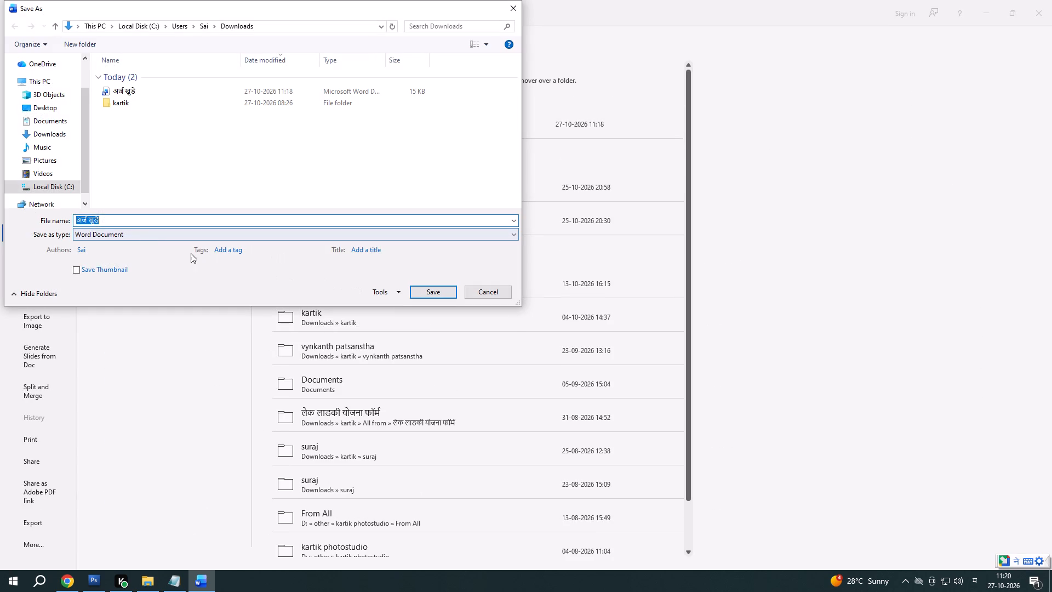
{"action": "left_click", "coordinate": [130, 221]}
{"action": "key", "text": "space"}
{"action": "type", "text": "loni"}
{"action": "key", "text": "space"}
{"action": "type", "text": "gt"}
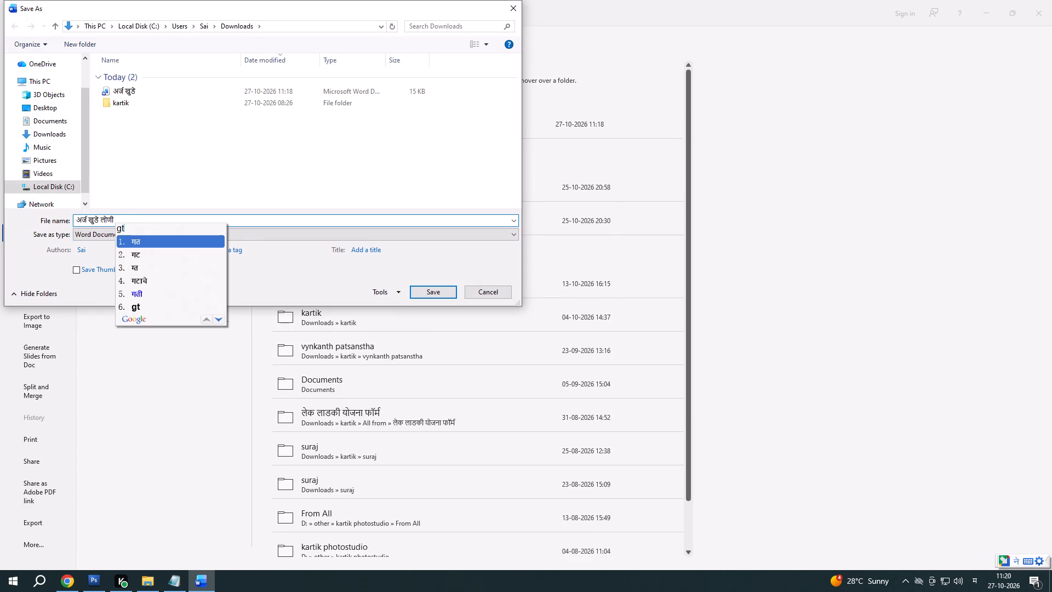
{"action": "key", "text": "BackSpace"}
{"action": "type", "text": "ram"}
{"action": "key", "text": "Return"}
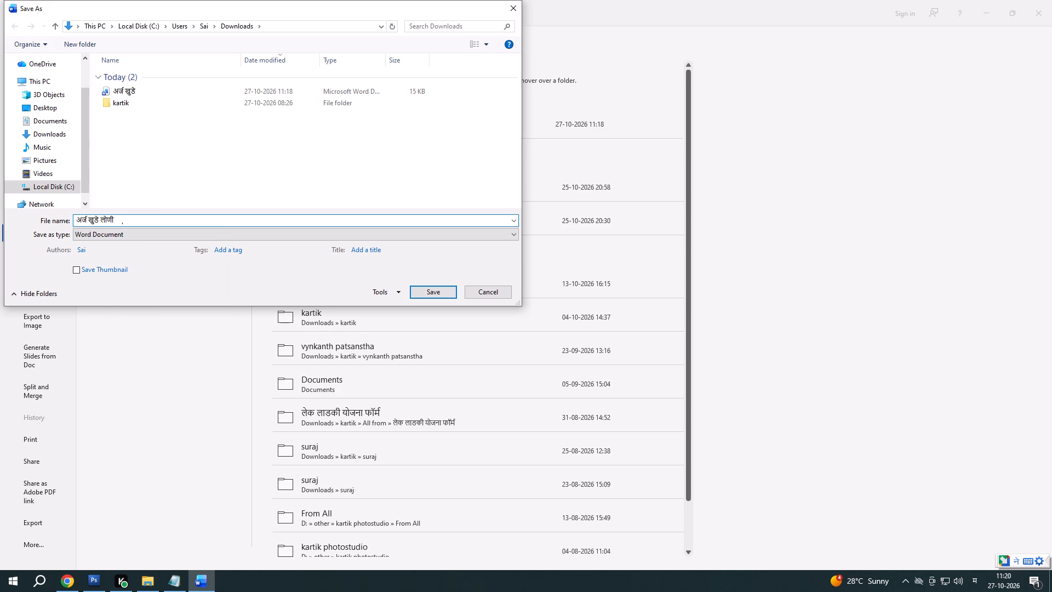
{"action": "key", "text": "BackSpace"}
{"action": "key", "text": "BackSpace"}
{"action": "key", "text": "BackSpace"}
{"action": "left_click", "coordinate": [450, 297]}
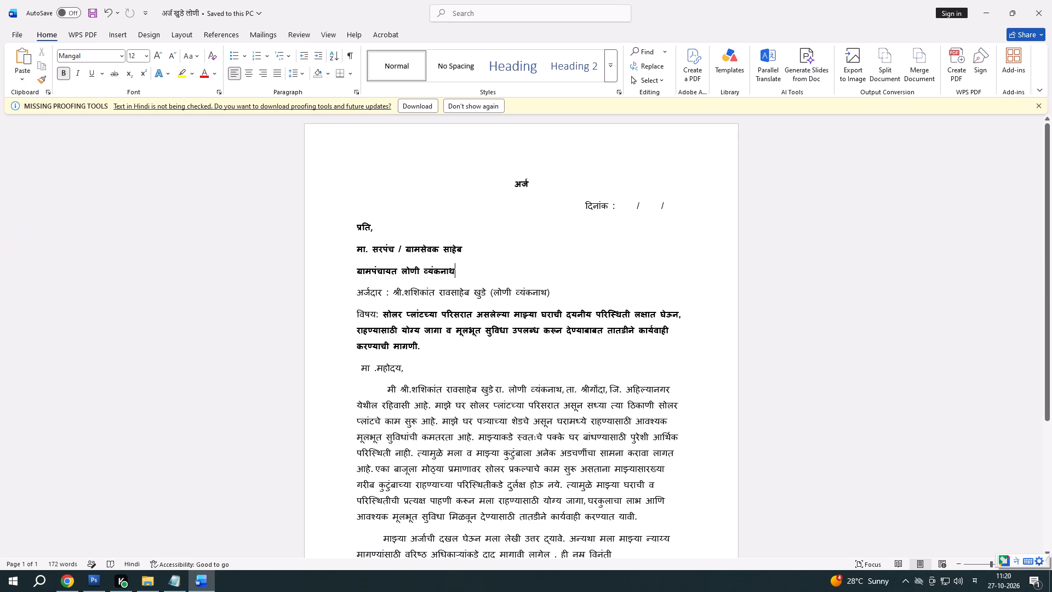
Print two copies of the Sarpanch and Gramsevak letter on the Canon G2030 series printer using its "zerox" profile.
{"action": "key", "text": "ctrl+p"}
{"action": "left_click", "coordinate": [215, 156]}
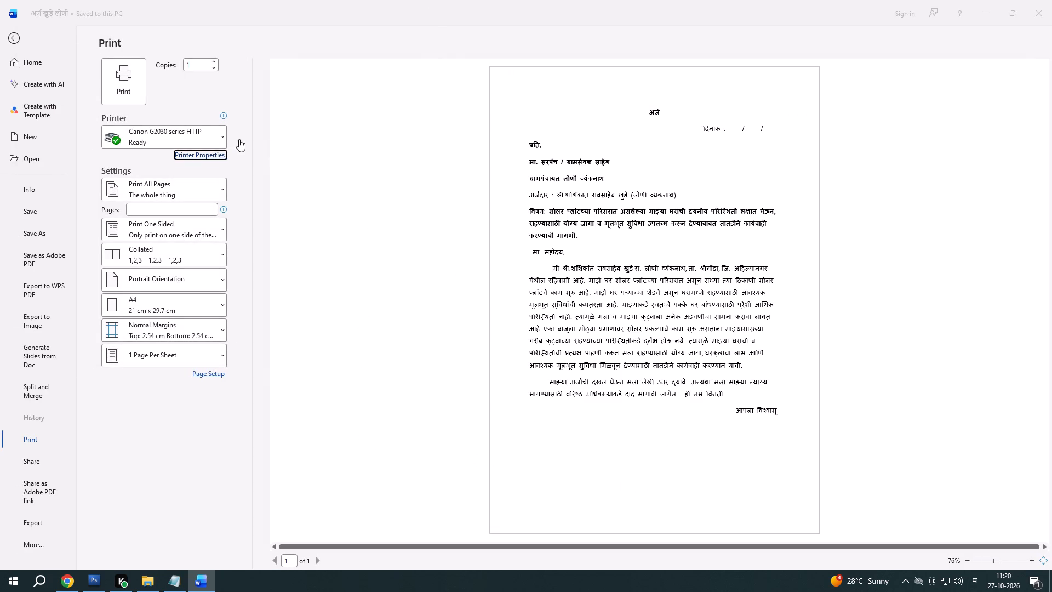
{"action": "left_click", "coordinate": [172, 52]}
{"action": "left_click", "coordinate": [147, 119]}
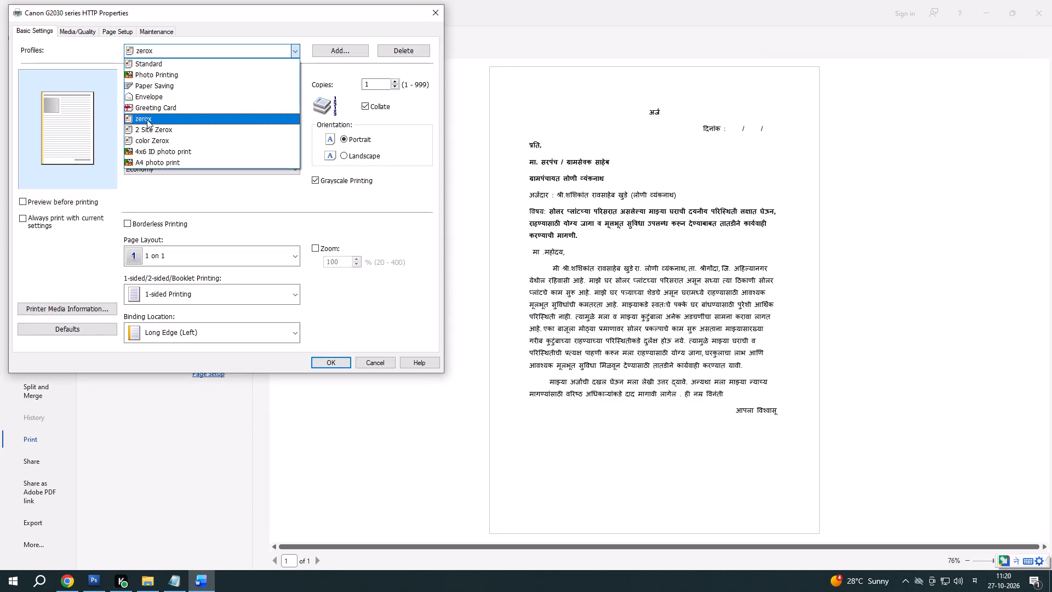
{"action": "key", "text": "Return"}
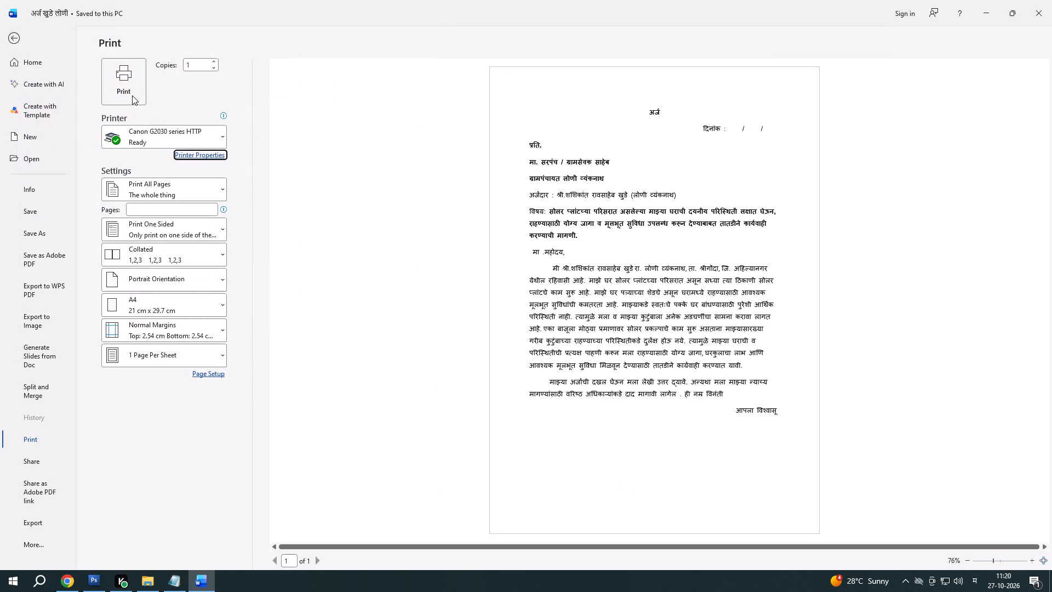
{"action": "left_click_drag", "start_coordinate": [195, 65], "coordinate": [176, 70]}
{"action": "key", "text": "2"}
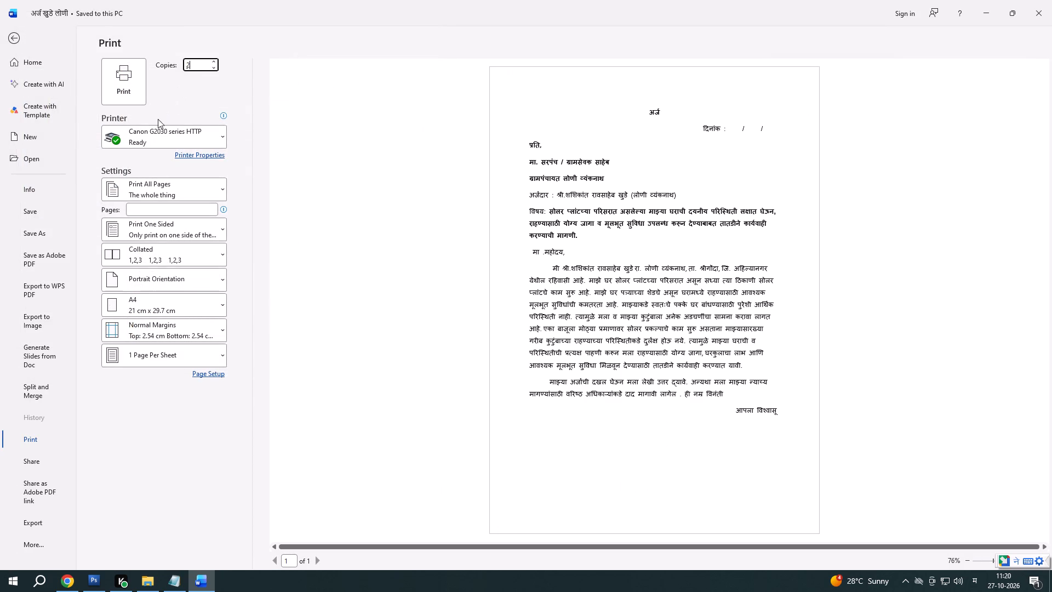
{"action": "left_click", "coordinate": [205, 97]}
{"action": "left_click", "coordinate": [184, 157]}
{"action": "left_click", "coordinate": [328, 355]}
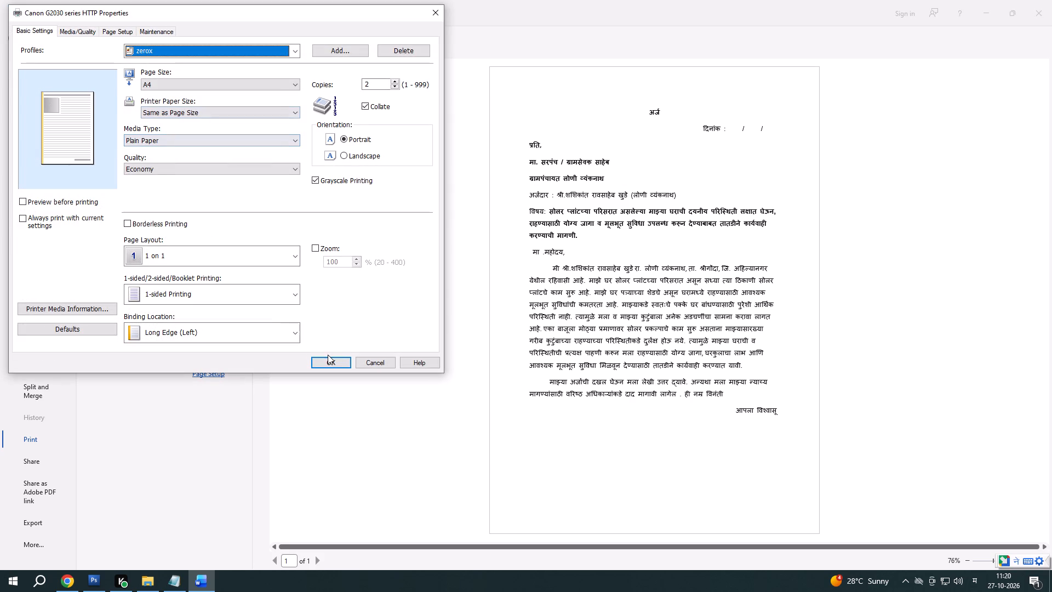
{"action": "left_click", "coordinate": [331, 361]}
{"action": "left_click", "coordinate": [142, 96]}
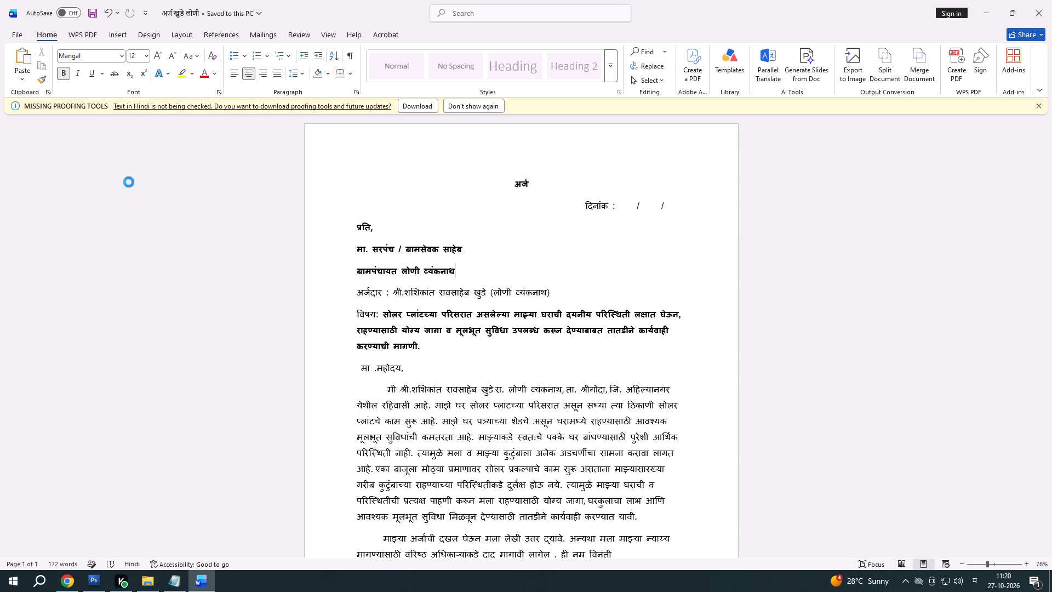
Close the letter document "अर्ज खुडे लोणी".
{"action": "left_click", "coordinate": [205, 579]}
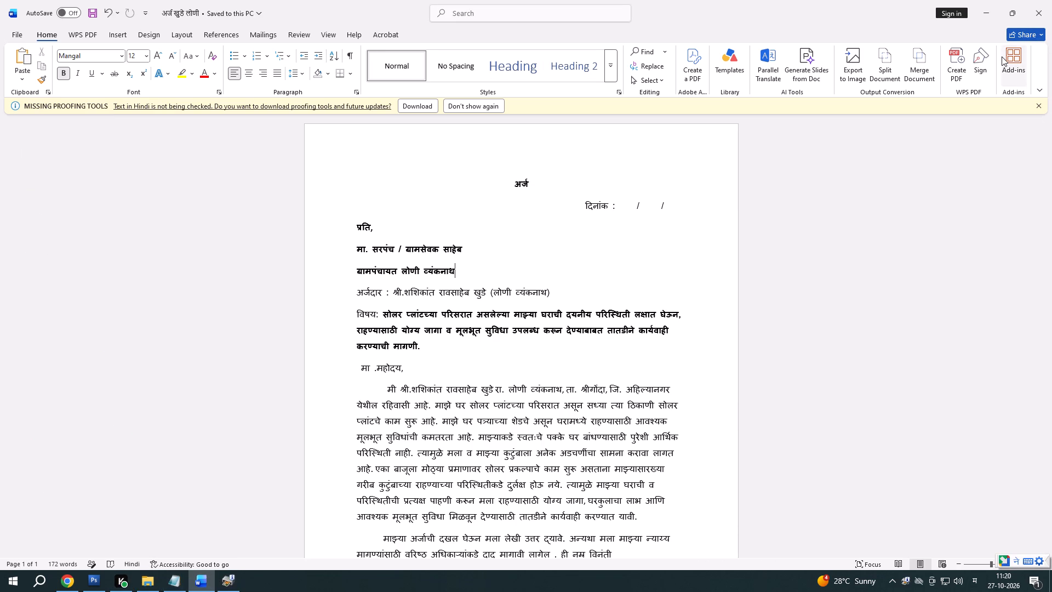
{"action": "left_click", "coordinate": [1047, 18]}
Switch to the Downloads folder in File Explorer.
{"action": "scroll", "coordinate": [596, 220], "scroll_direction": "up", "scroll_amount": 5}
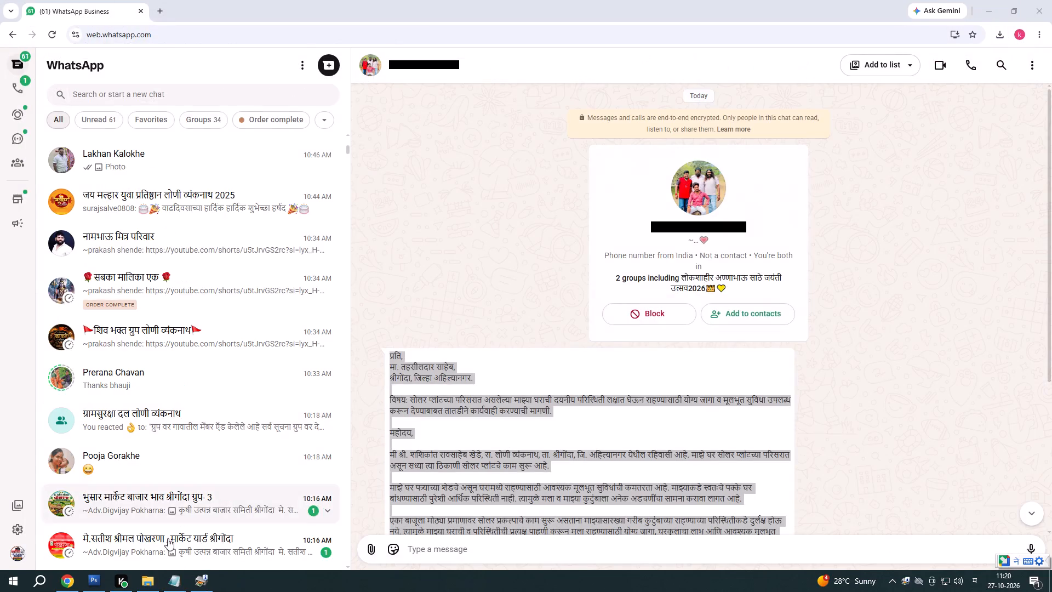
{"action": "left_click", "coordinate": [145, 587]}
{"action": "left_click", "coordinate": [312, 315]}
{"action": "scroll", "coordinate": [340, 235], "scroll_direction": "up", "scroll_amount": 4}
{"action": "left_click", "coordinate": [471, 96]}
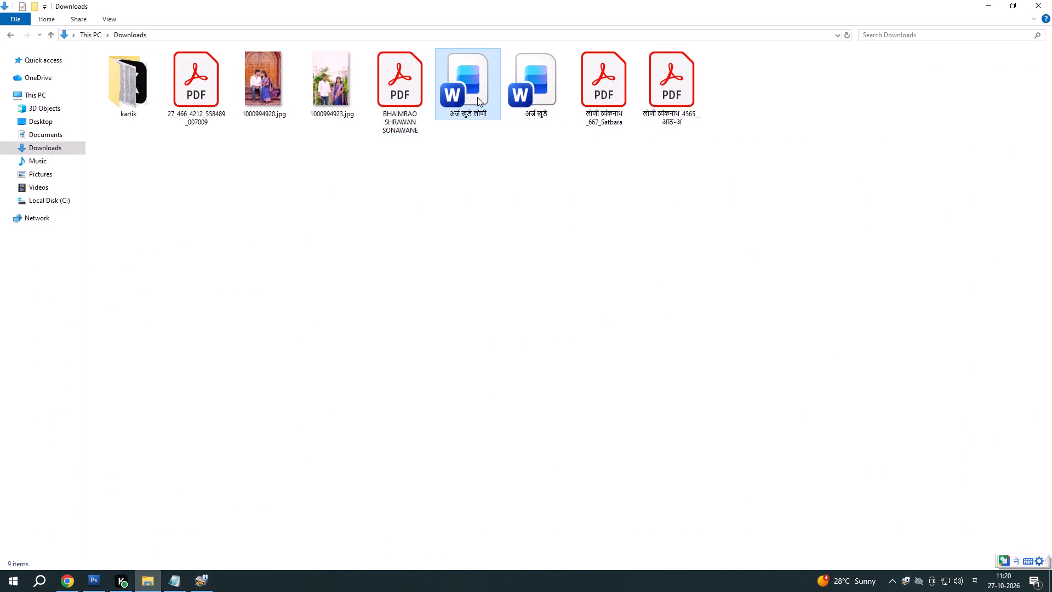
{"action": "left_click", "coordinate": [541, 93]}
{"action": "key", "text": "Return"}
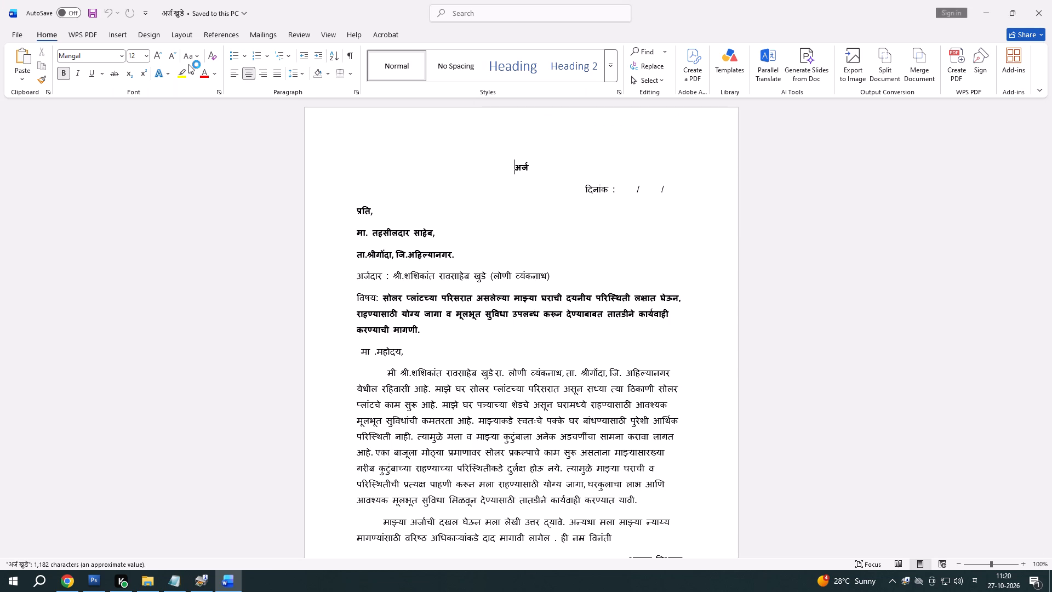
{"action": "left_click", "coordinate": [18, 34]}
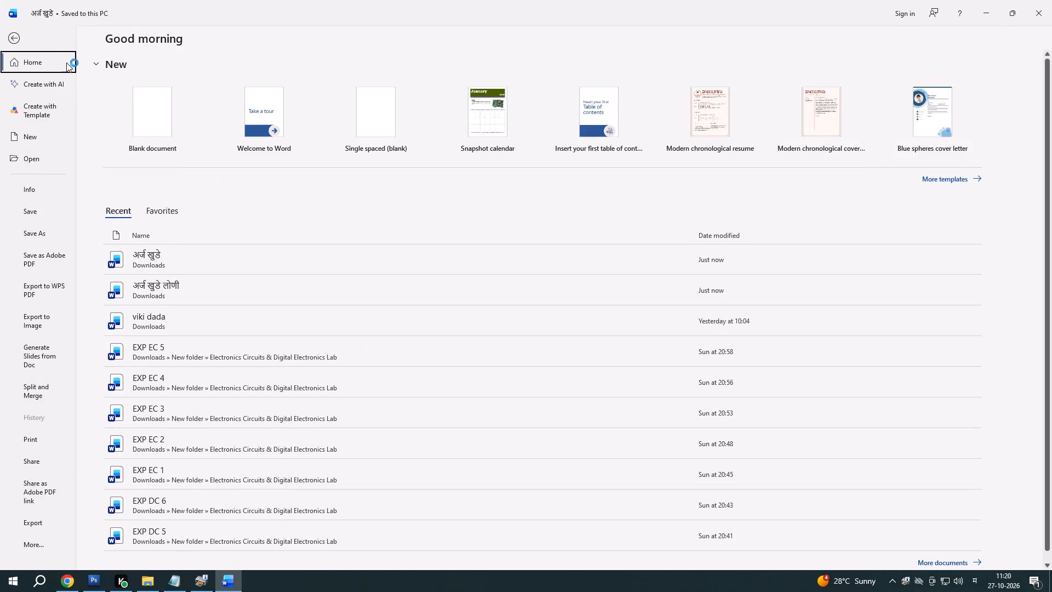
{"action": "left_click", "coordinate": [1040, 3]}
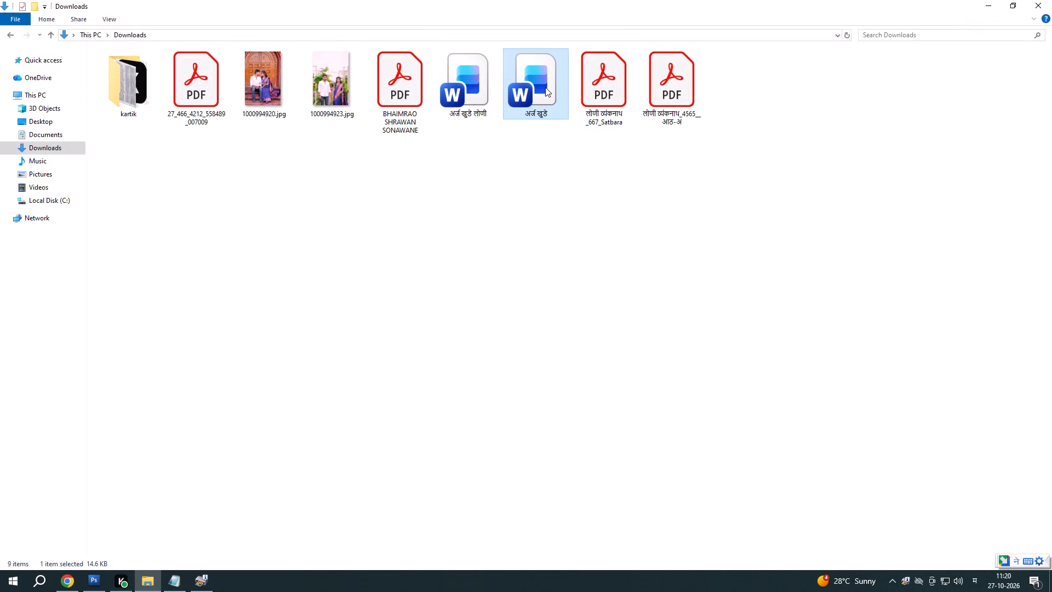
Open the Tahsildar letter "अर्ज खुडे" from the Downloads folder in Word.
{"action": "left_click", "coordinate": [545, 87]}
{"action": "key", "text": "Return"}
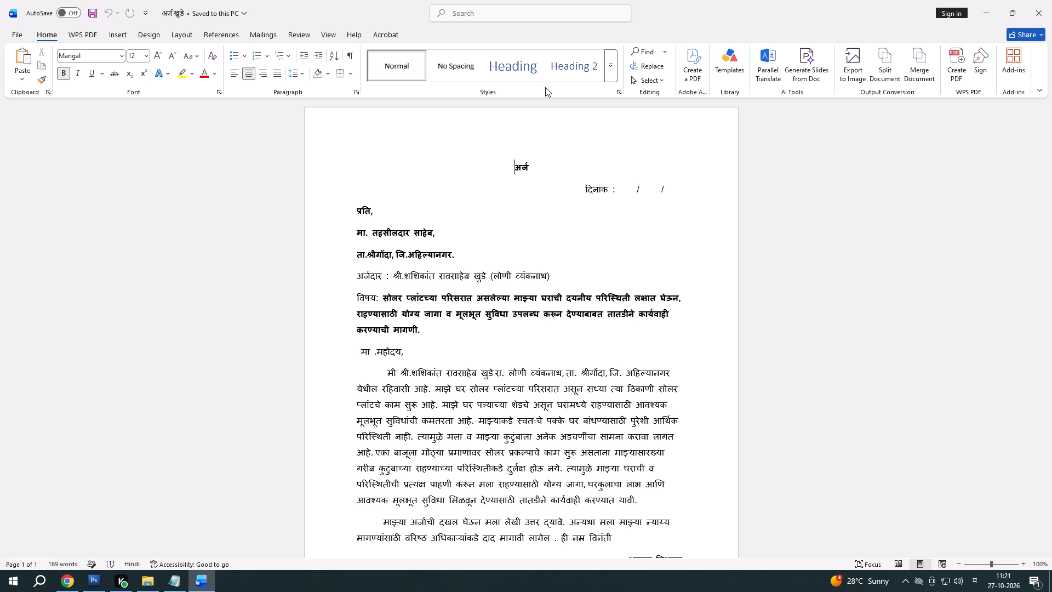
Print one copy of the Tahsildar letter on the Canon G2030 with the "zerox" profile and preview before printing turned off.
{"action": "key", "text": "ctrl+p"}
{"action": "left_click", "coordinate": [198, 153]}
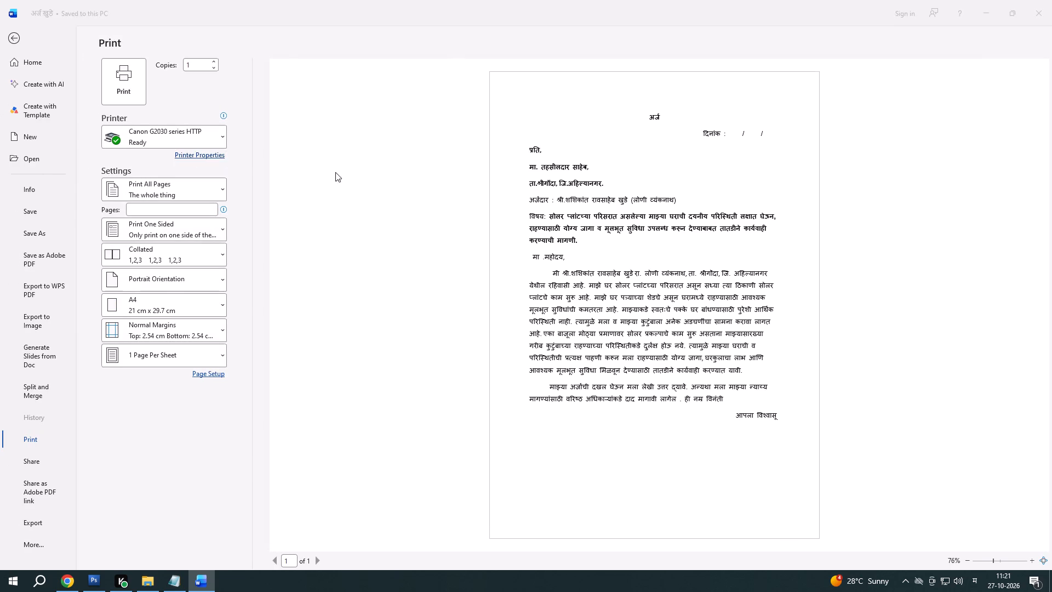
{"action": "left_click", "coordinate": [148, 47]}
{"action": "left_click", "coordinate": [134, 119]}
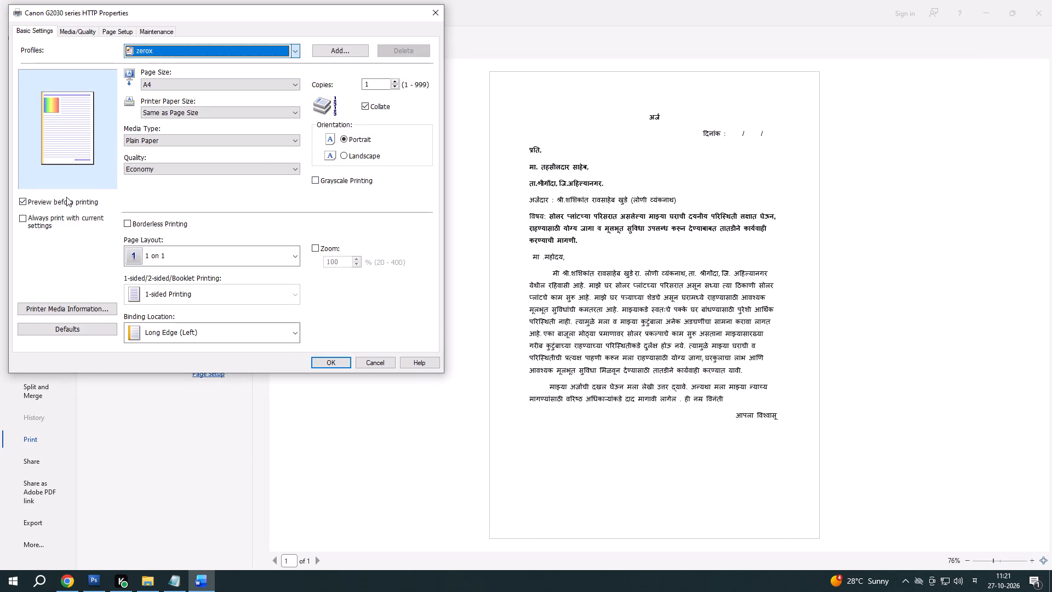
{"action": "left_click", "coordinate": [65, 201]}
{"action": "left_click", "coordinate": [323, 363]}
{"action": "left_click", "coordinate": [138, 79]}
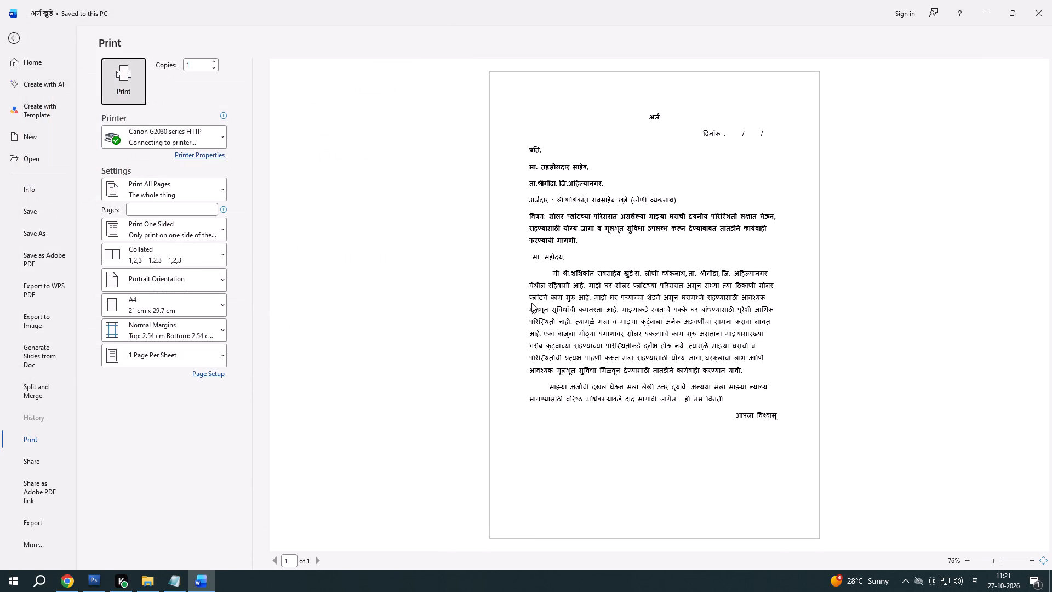
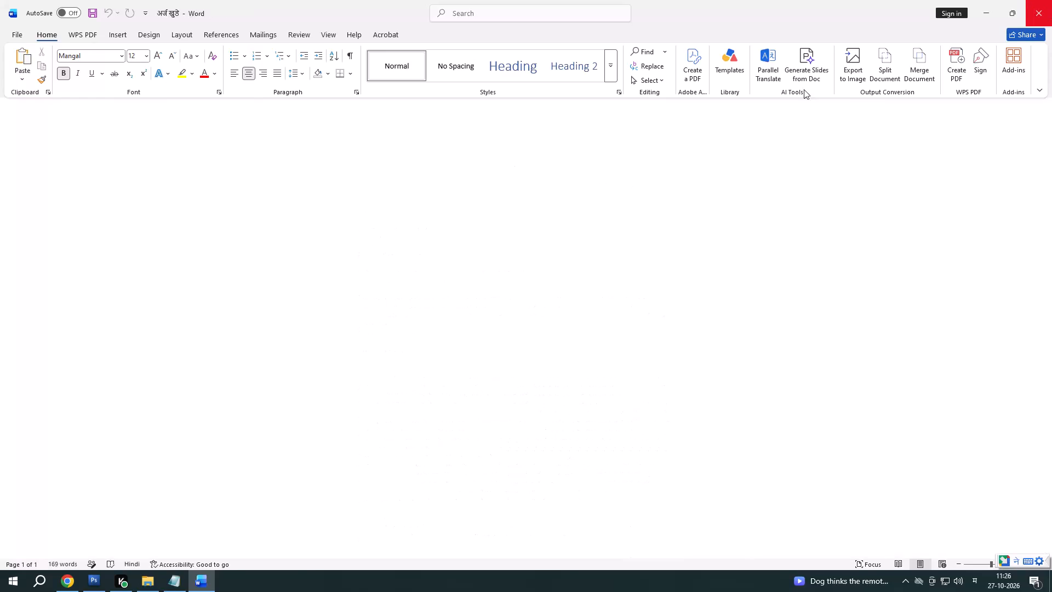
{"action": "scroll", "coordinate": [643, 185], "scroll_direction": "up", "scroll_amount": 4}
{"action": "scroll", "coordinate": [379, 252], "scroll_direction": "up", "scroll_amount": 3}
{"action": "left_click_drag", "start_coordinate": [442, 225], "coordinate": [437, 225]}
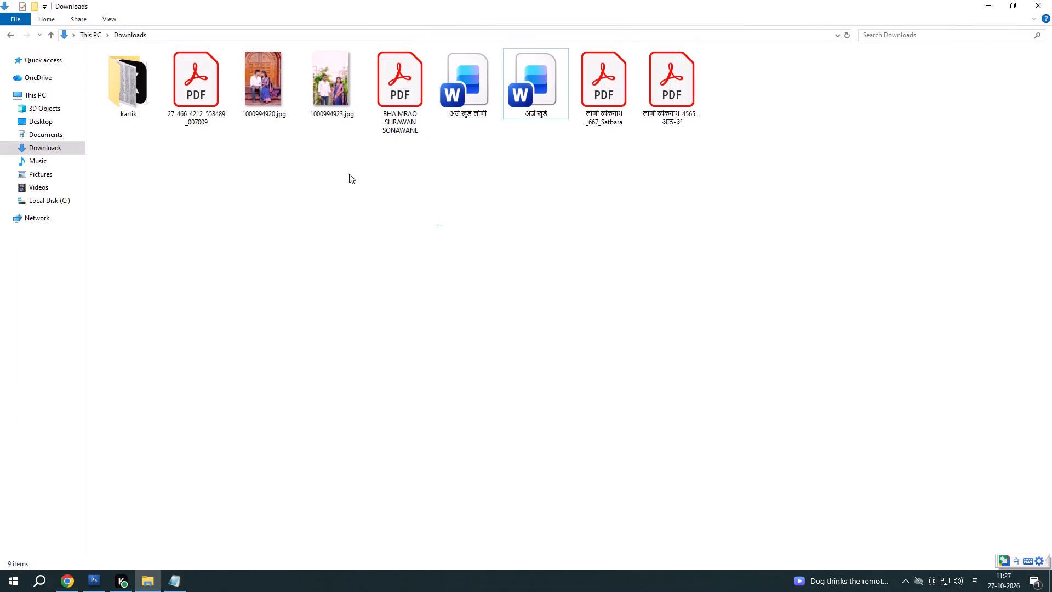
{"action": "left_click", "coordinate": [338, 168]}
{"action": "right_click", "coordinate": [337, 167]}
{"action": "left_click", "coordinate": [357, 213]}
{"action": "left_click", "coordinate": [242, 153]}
Open the PDF whose name starts with "27_466" from the Downloads folder.
{"action": "left_click", "coordinate": [191, 100]}
{"action": "key", "text": "Return"}
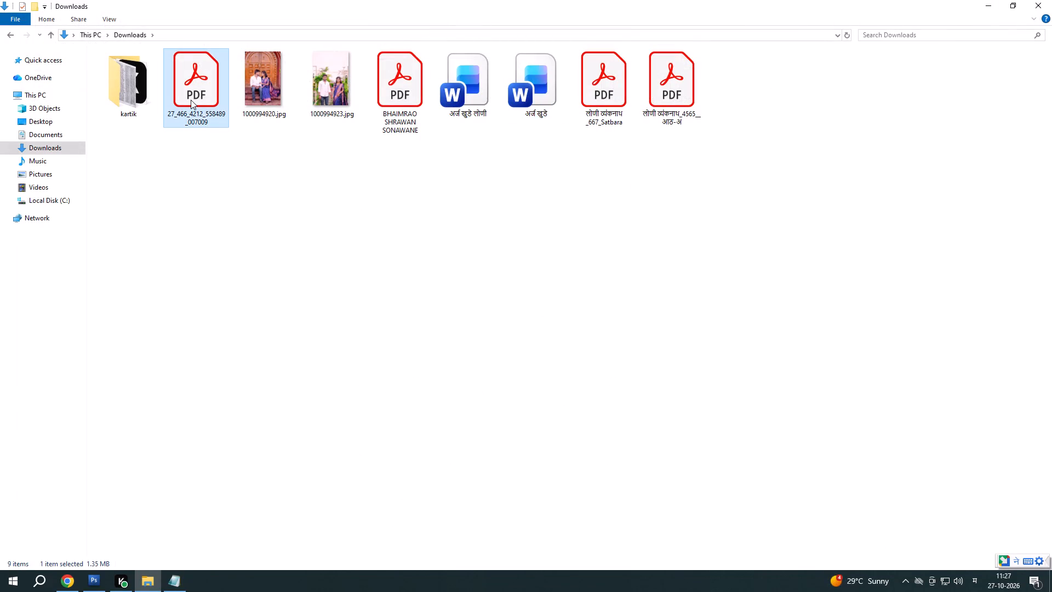
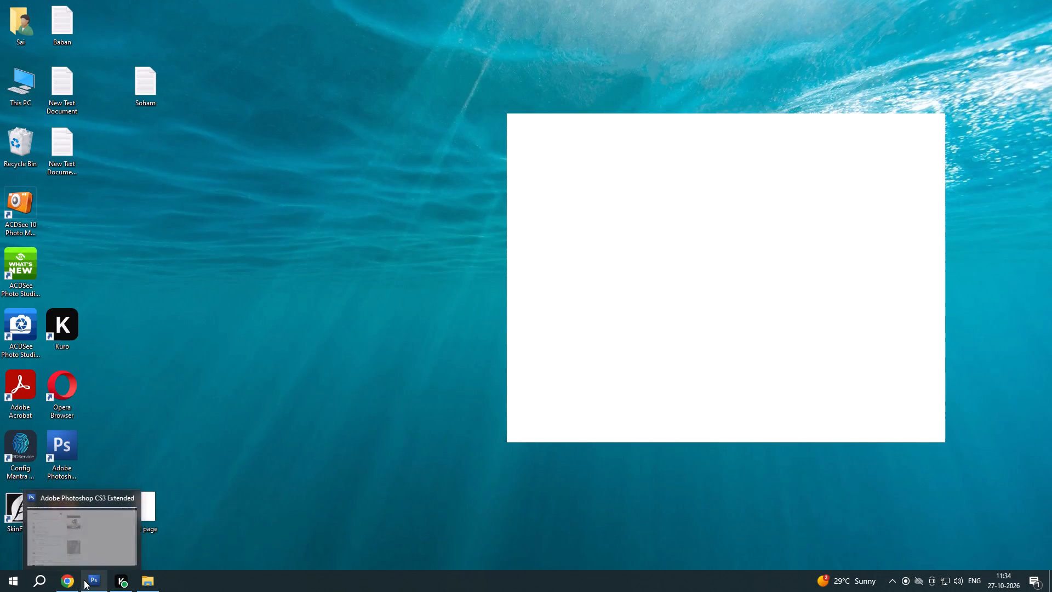
Open the application letter to the Sarpanch and Gramsevak of Loni Vyankanath from the Downloads folder.
{"action": "scroll", "coordinate": [81, 151], "scroll_direction": "up", "scroll_amount": 4}
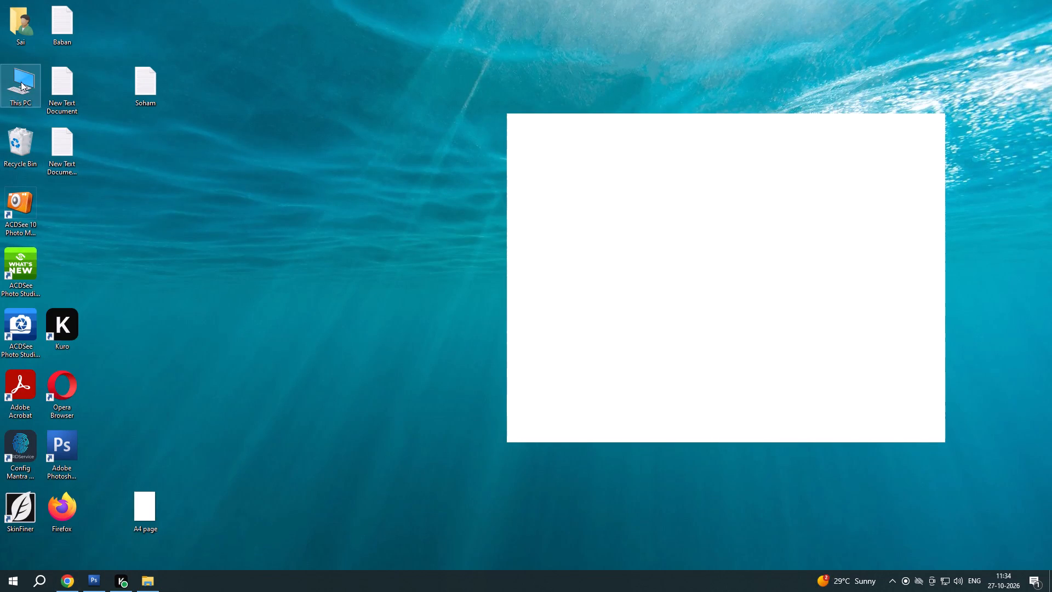
{"action": "double_click", "coordinate": [21, 82]}
{"action": "scroll", "coordinate": [157, 117], "scroll_direction": "up", "scroll_amount": 5}
{"action": "scroll", "coordinate": [299, 200], "scroll_direction": "up", "scroll_amount": 5}
{"action": "left_click", "coordinate": [552, 77]}
{"action": "key", "text": "Return"}
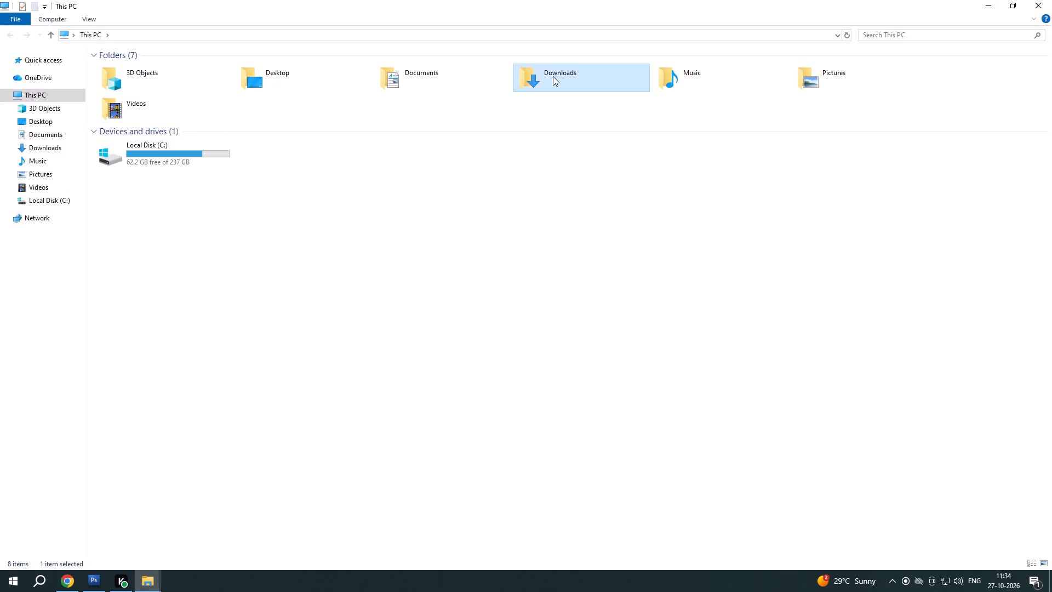
{"action": "scroll", "coordinate": [418, 175], "scroll_direction": "up", "scroll_amount": 6}
{"action": "left_click", "coordinate": [406, 260]}
{"action": "scroll", "coordinate": [481, 185], "scroll_direction": "up", "scroll_amount": 4}
{"action": "left_click", "coordinate": [481, 180]}
{"action": "left_click", "coordinate": [527, 153]}
{"action": "scroll", "coordinate": [531, 155], "scroll_direction": "up", "scroll_amount": 5}
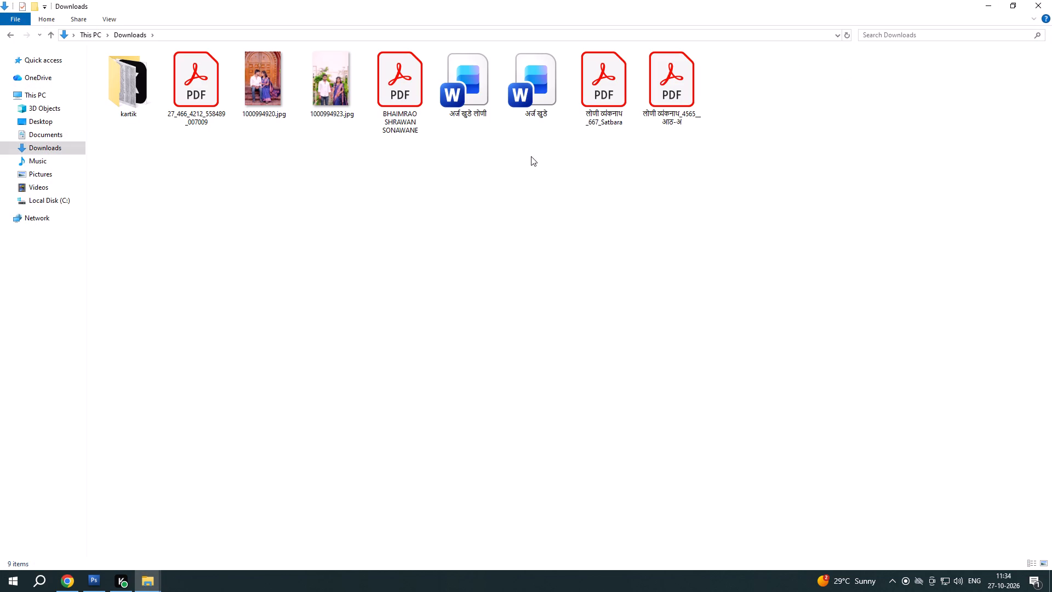
{"action": "left_click", "coordinate": [430, 177]}
{"action": "scroll", "coordinate": [470, 154], "scroll_direction": "up", "scroll_amount": 3}
{"action": "left_click", "coordinate": [483, 155]}
{"action": "scroll", "coordinate": [498, 106], "scroll_direction": "up", "scroll_amount": 10}
{"action": "left_click", "coordinate": [475, 185]}
{"action": "left_click", "coordinate": [474, 99]}
{"action": "key", "text": "Return"}
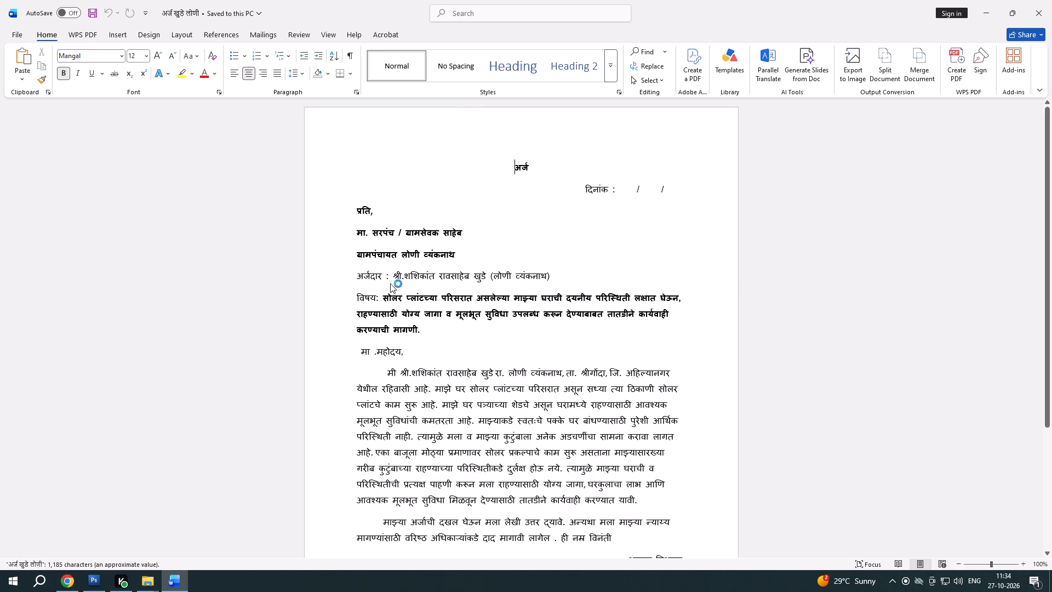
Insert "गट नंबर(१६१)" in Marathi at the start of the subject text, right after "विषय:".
{"action": "left_click", "coordinate": [385, 296]}
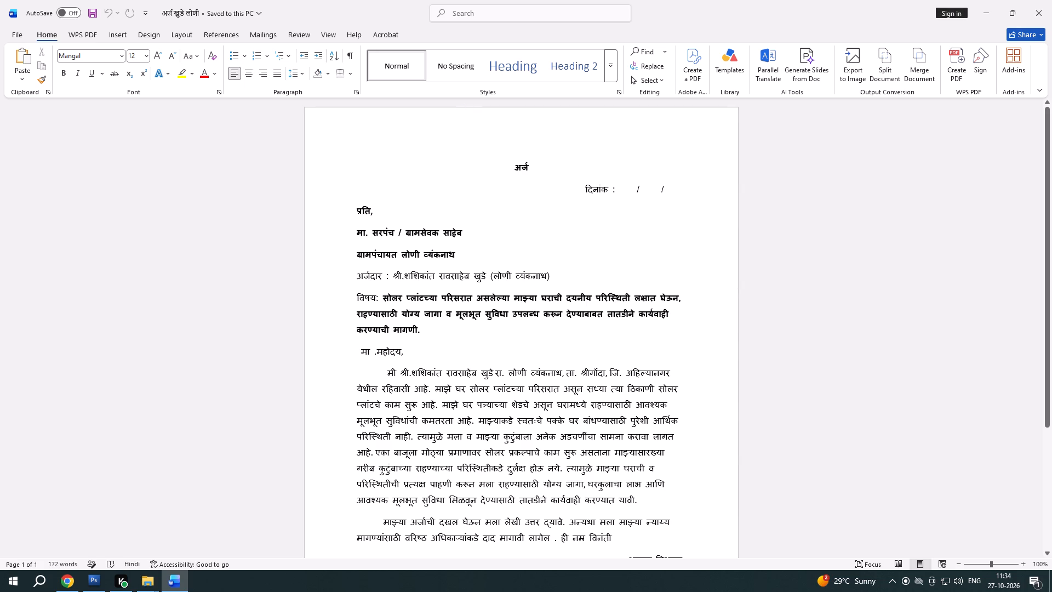
{"action": "type", "text": "gt"}
{"action": "key", "text": "BackSpace"}
{"action": "key", "text": "BackSpace"}
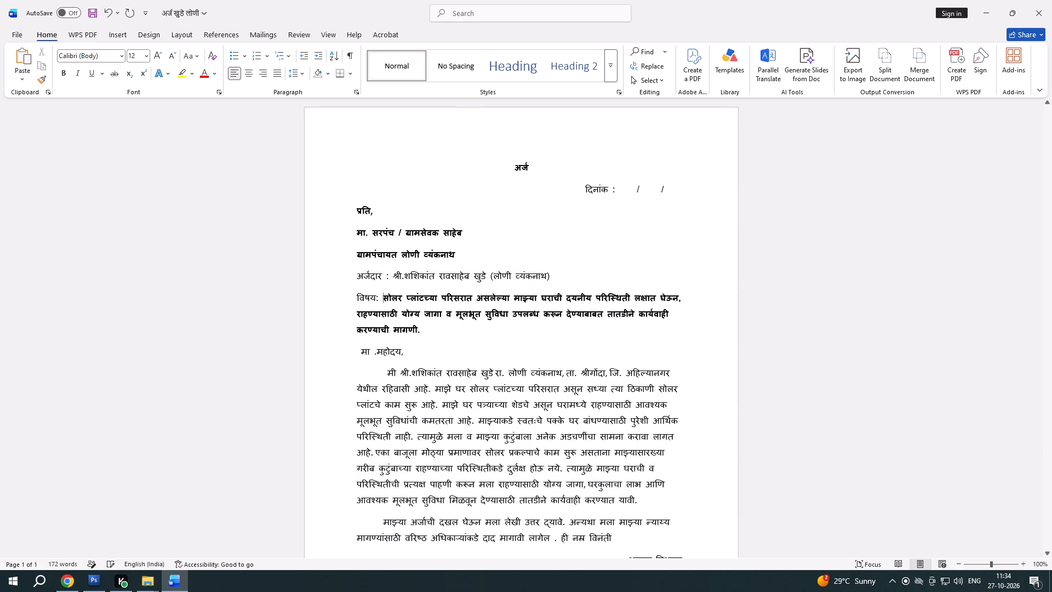
{"action": "left_click", "coordinate": [977, 584]}
{"action": "left_click", "coordinate": [963, 515]}
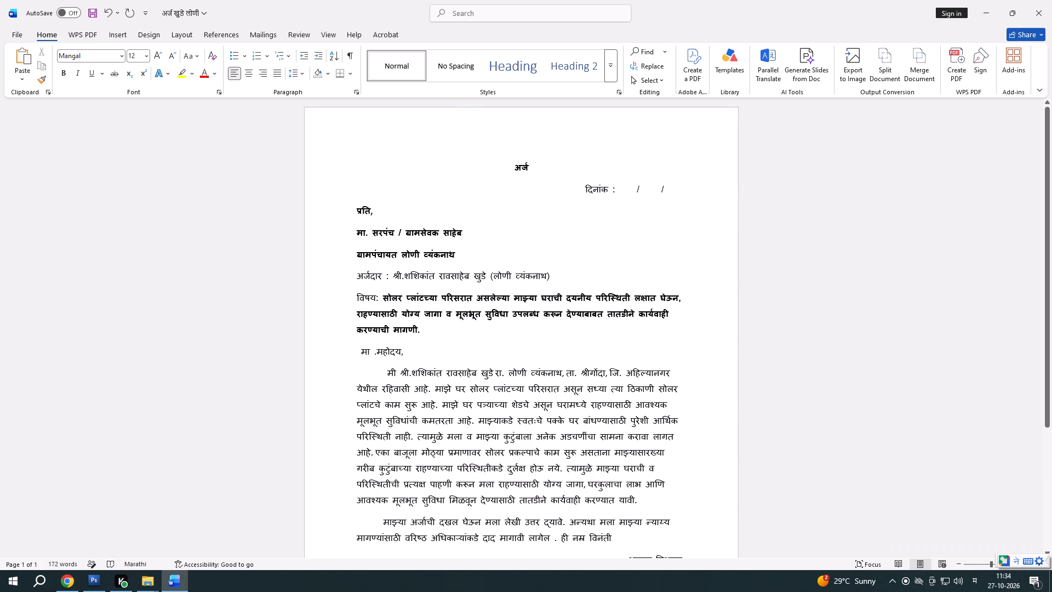
{"action": "type", "text": "gat"}
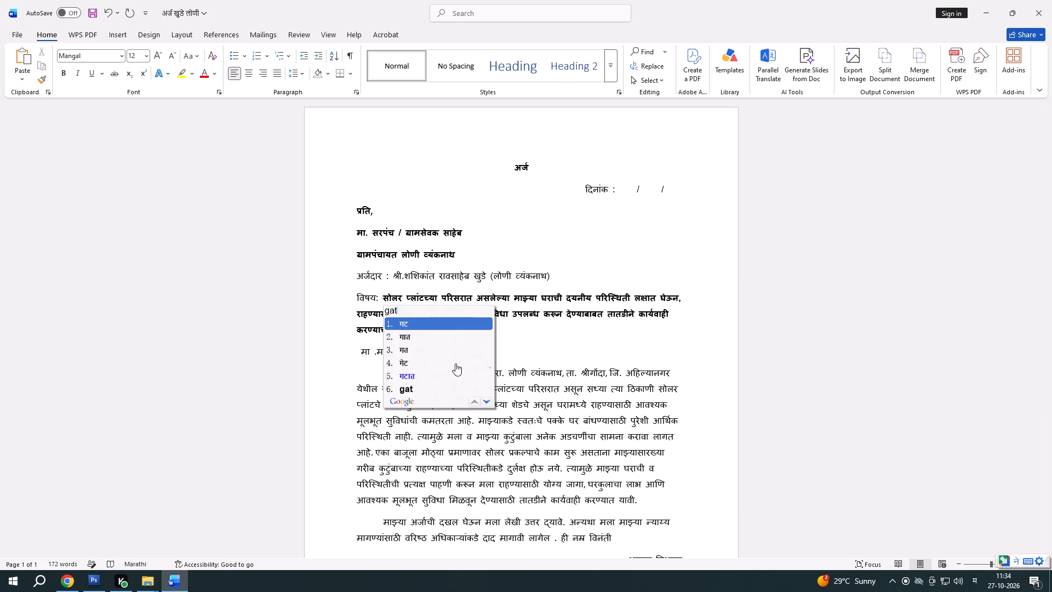
{"action": "key", "text": "space"}
{"action": "type", "text": "no"}
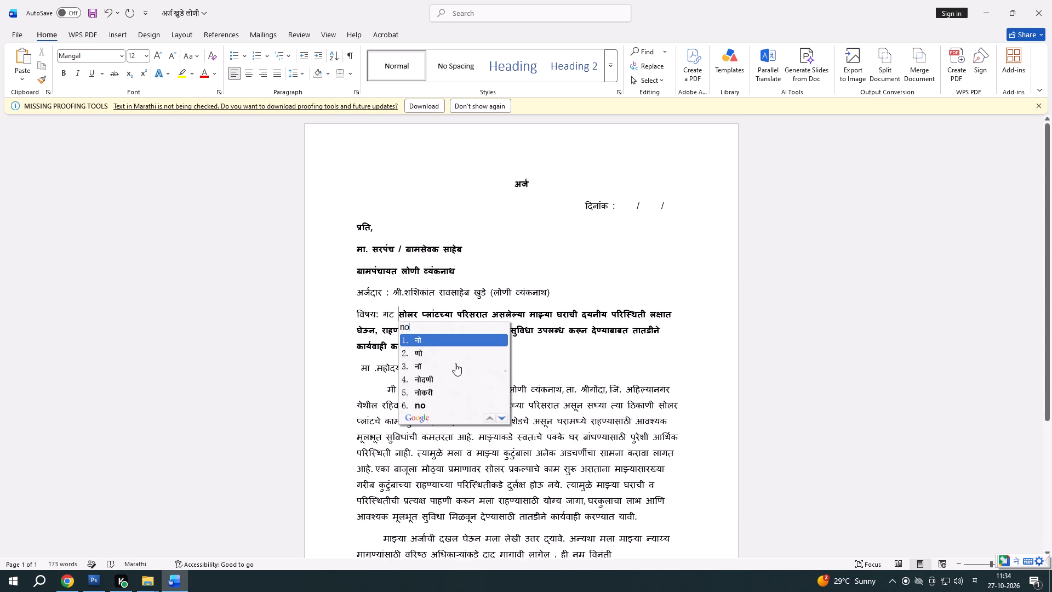
{"action": "key", "text": "BackSpace"}
{"action": "key", "text": "BackSpace"}
{"action": "type", "text": "nambr"}
{"action": "left_click", "coordinate": [444, 341]}
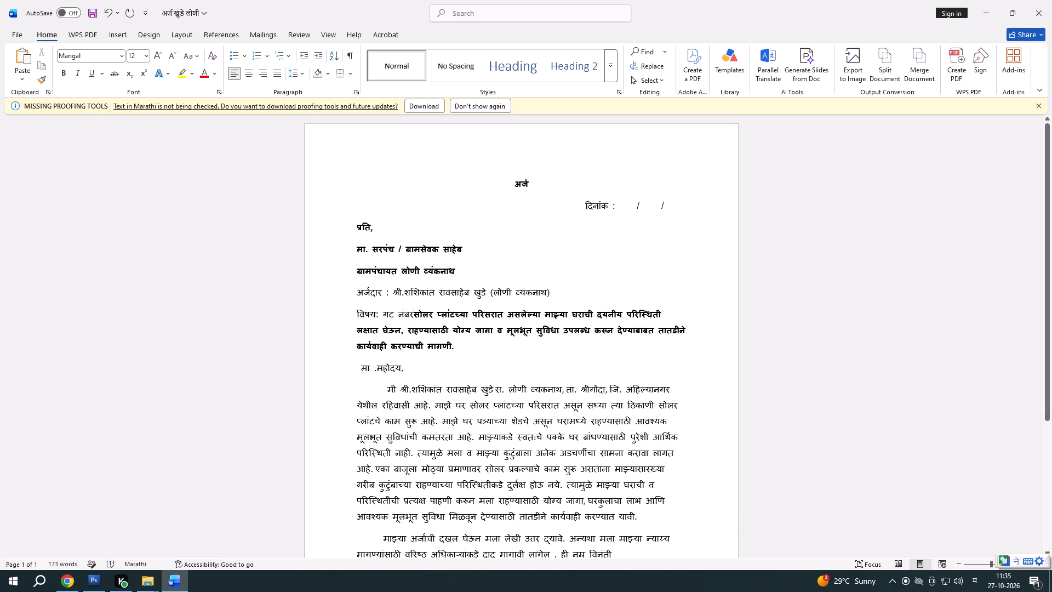
{"action": "key", "text": "shift+parenleft"}
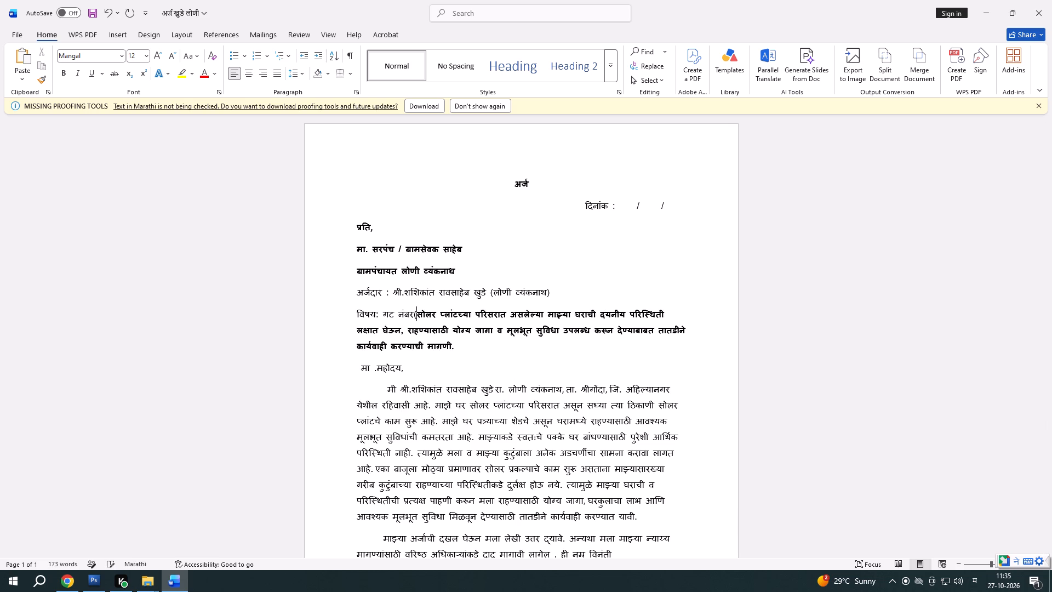
{"action": "type", "text": "161"}
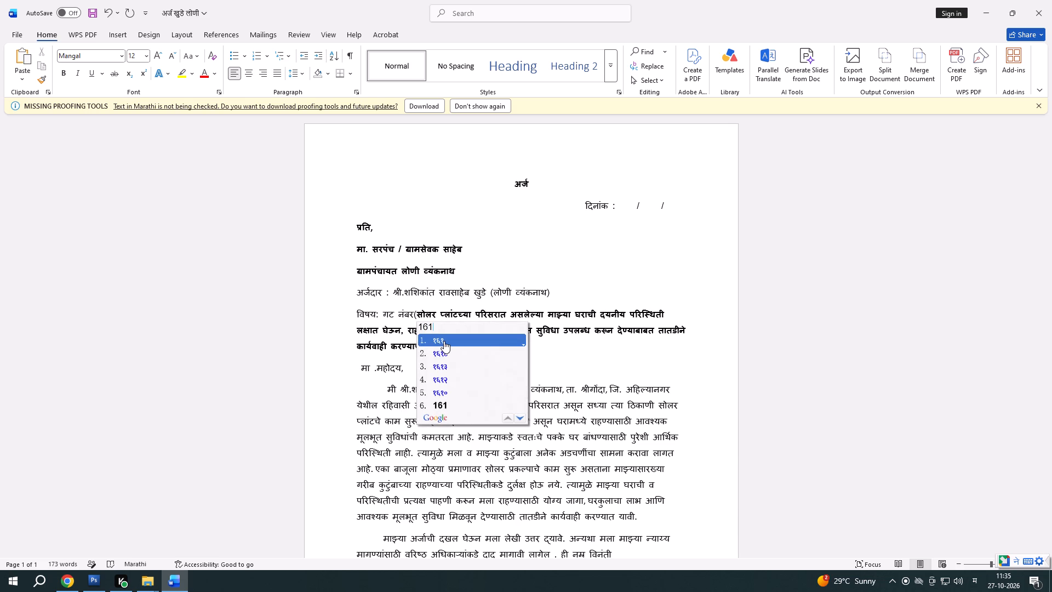
{"action": "left_click", "coordinate": [444, 341]}
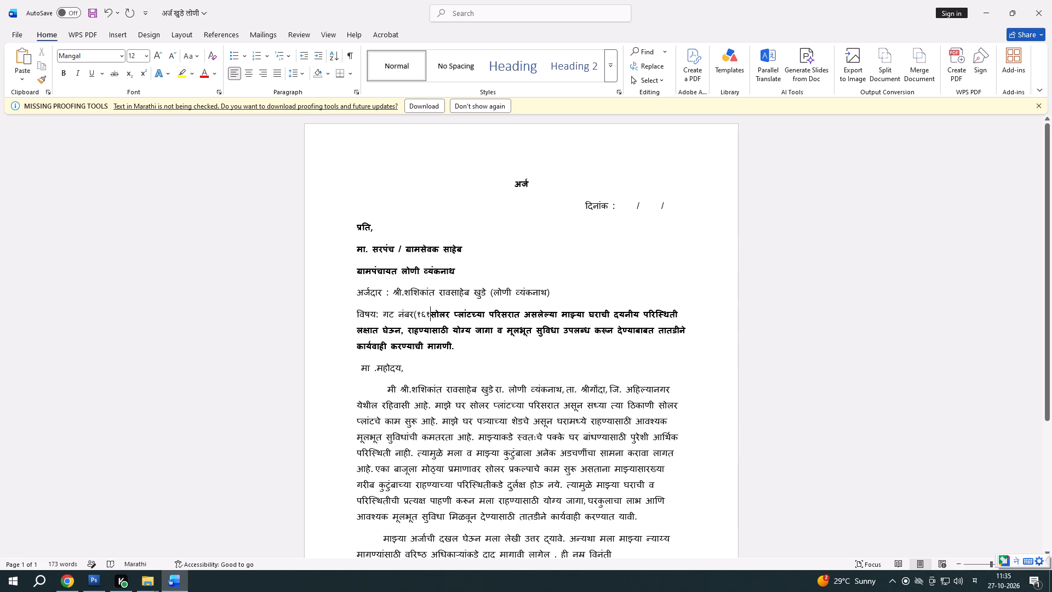
{"action": "key", "text": "shift+parenright"}
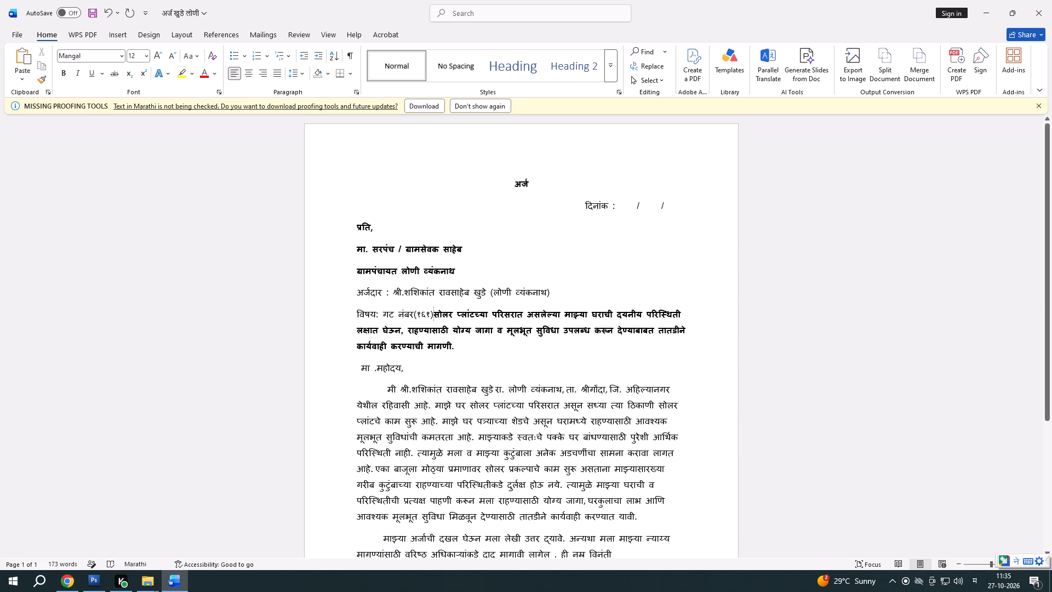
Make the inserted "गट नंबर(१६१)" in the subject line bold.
{"action": "left_click_drag", "start_coordinate": [382, 313], "coordinate": [432, 316]}
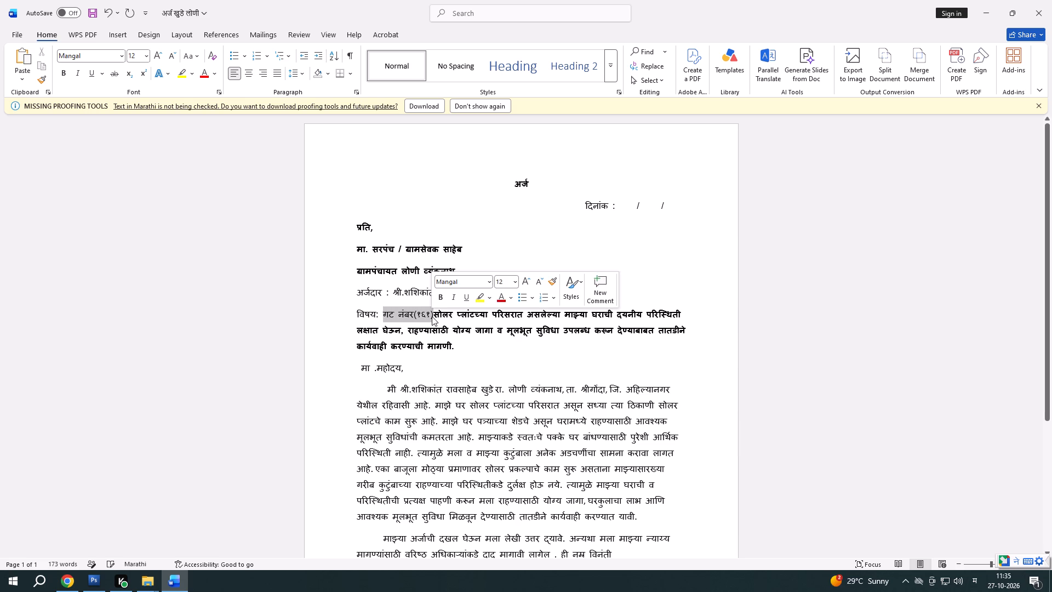
{"action": "left_click", "coordinate": [436, 298]}
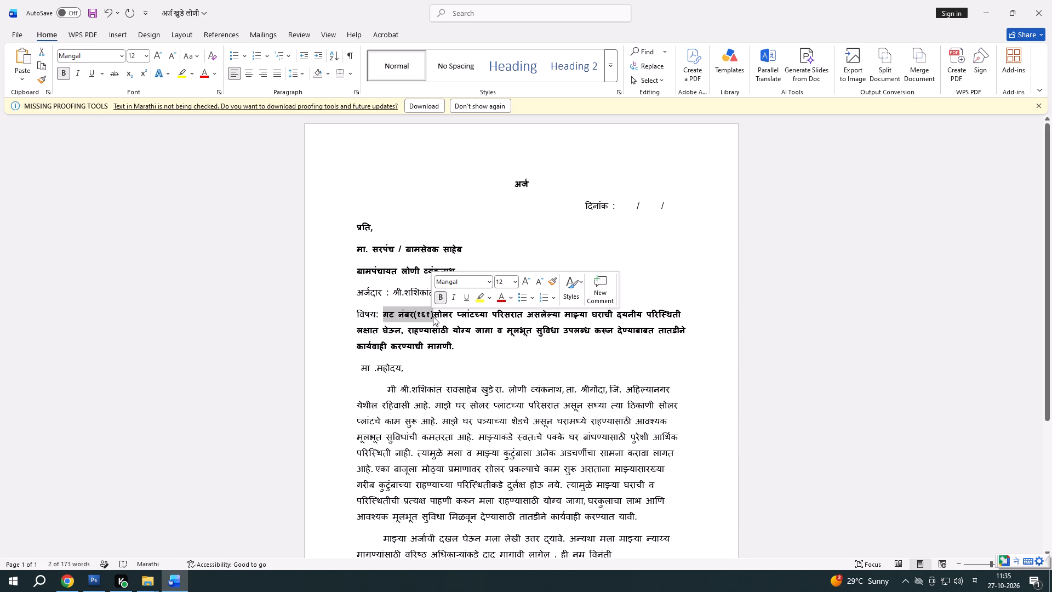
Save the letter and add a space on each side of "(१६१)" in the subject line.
{"action": "left_click", "coordinate": [432, 316]}
{"action": "key", "text": "space"}
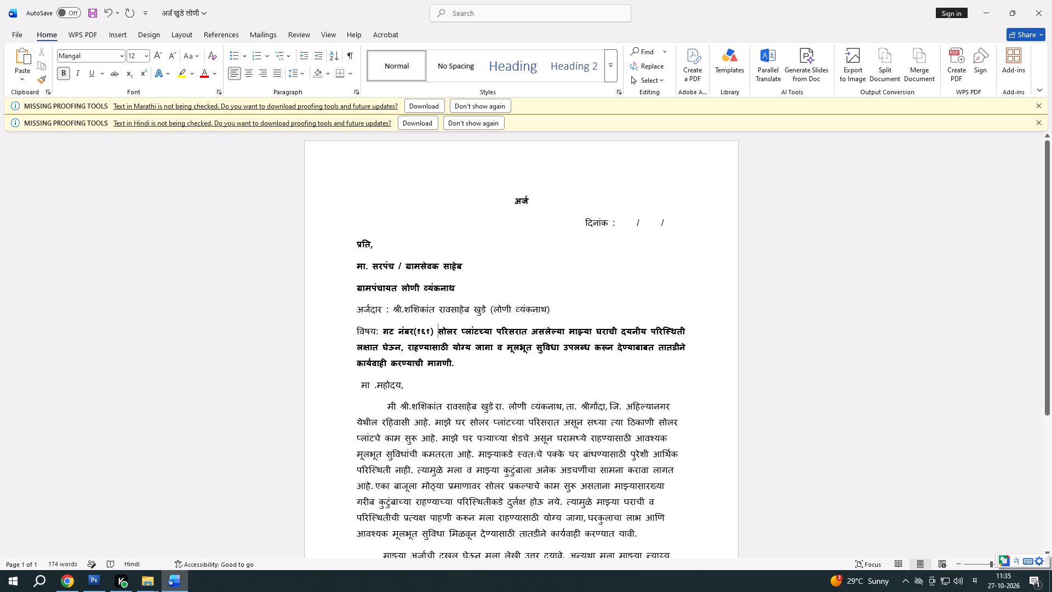
{"action": "key", "text": "BackSpace"}
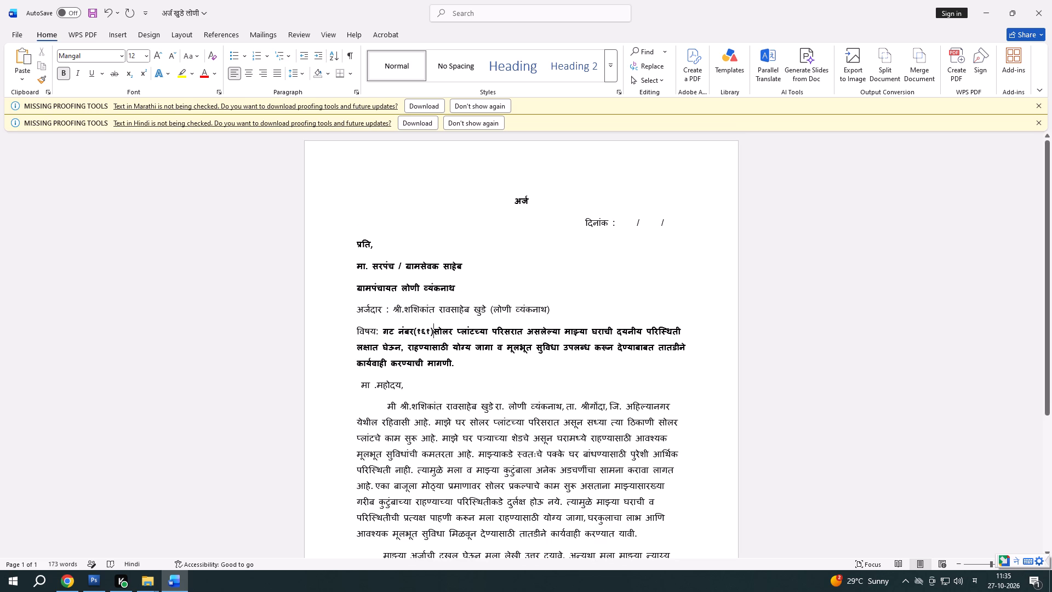
{"action": "key", "text": "ctrl+s"}
{"action": "key", "text": "space"}
{"action": "key", "text": "ctrl+s"}
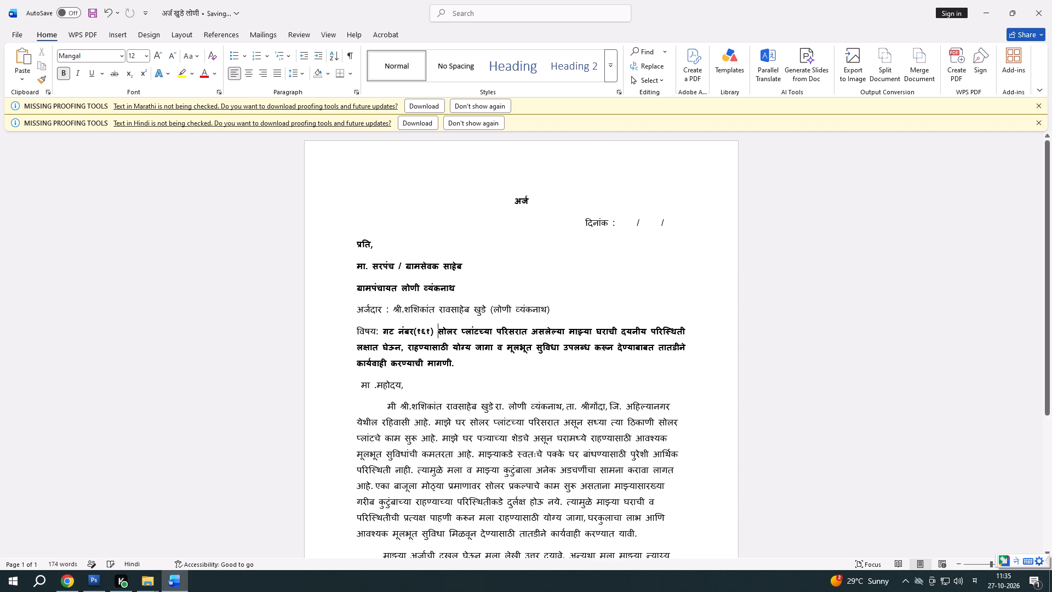
{"action": "left_click", "coordinate": [412, 331]}
{"action": "key", "text": "space"}
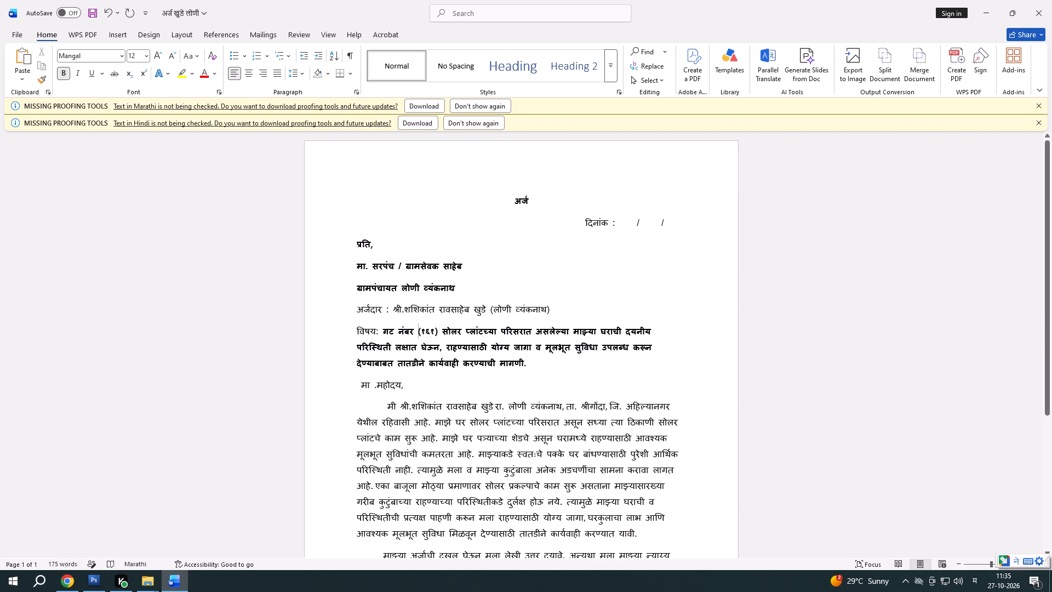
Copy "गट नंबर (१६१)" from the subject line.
{"action": "left_click_drag", "start_coordinate": [383, 331], "coordinate": [440, 330]}
{"action": "right_click", "coordinate": [436, 330]}
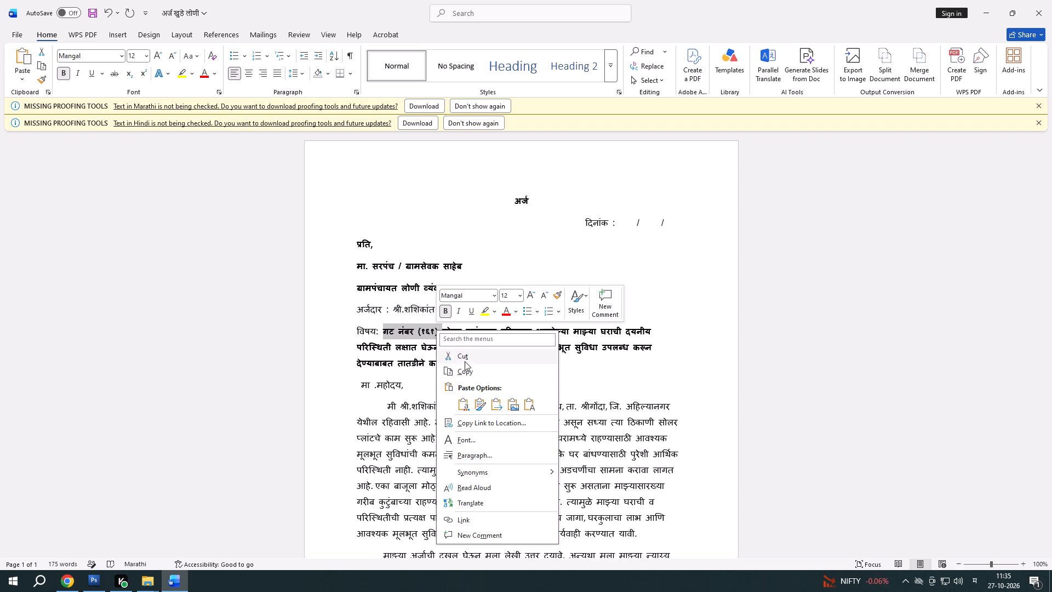
{"action": "left_click", "coordinate": [465, 369]}
{"action": "left_click", "coordinate": [833, 344]}
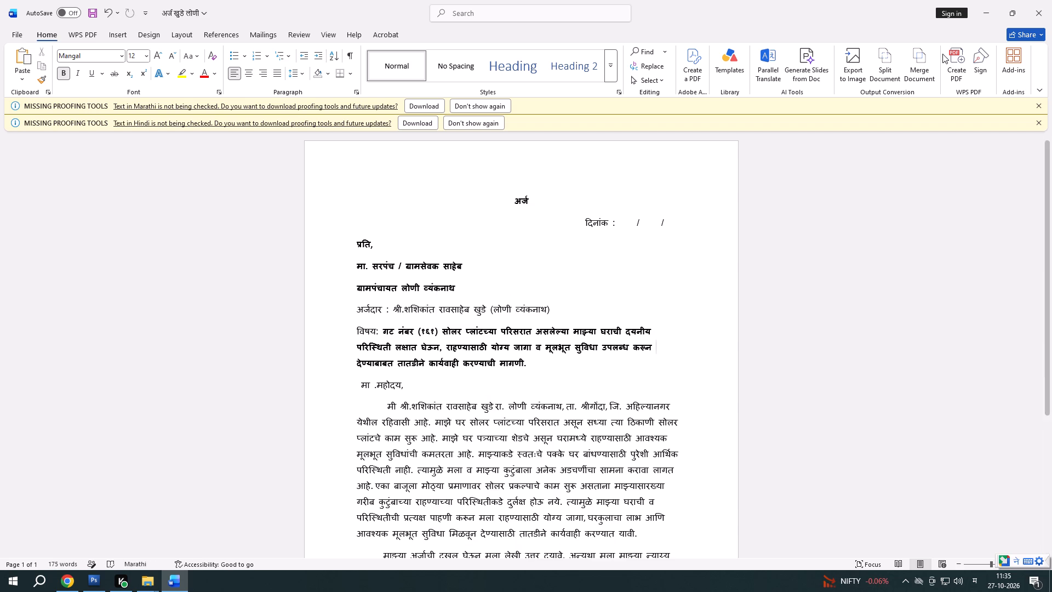
Close the Sarpanch and Gramsevak letter and return to the Downloads folder.
{"action": "left_click", "coordinate": [16, 32]}
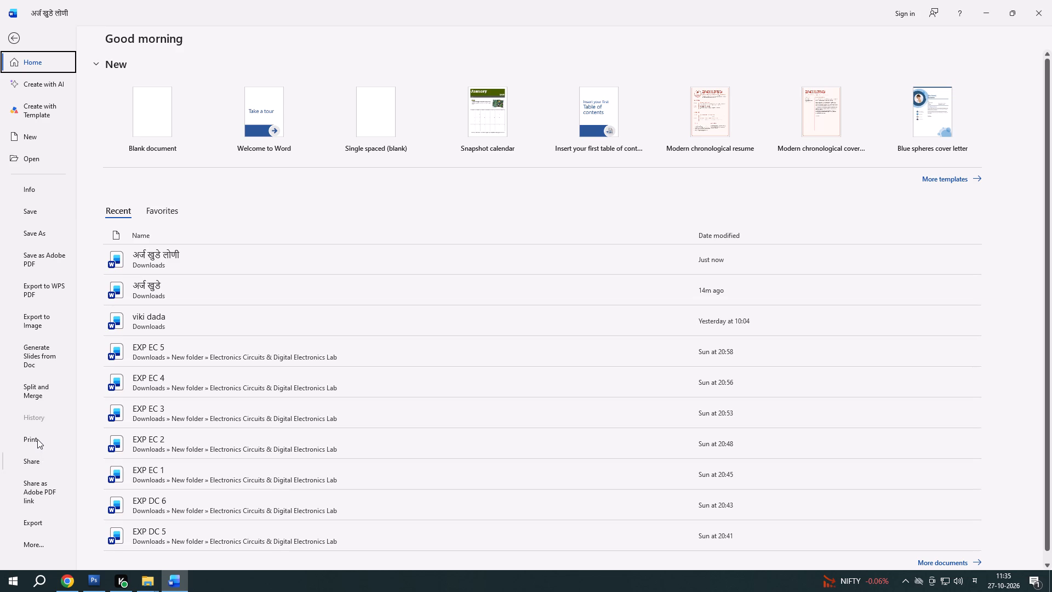
{"action": "left_click", "coordinate": [1051, 0]}
{"action": "left_click", "coordinate": [544, 314]}
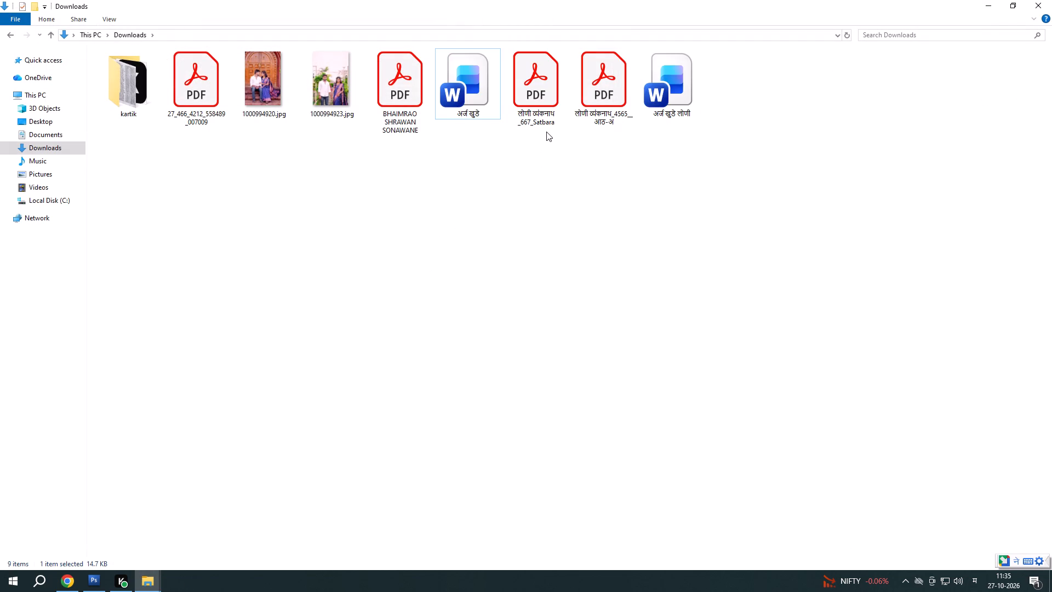
Open the application letter addressed to the Tahsildar from the Downloads folder.
{"action": "left_click", "coordinate": [693, 90]}
{"action": "left_click", "coordinate": [672, 87]}
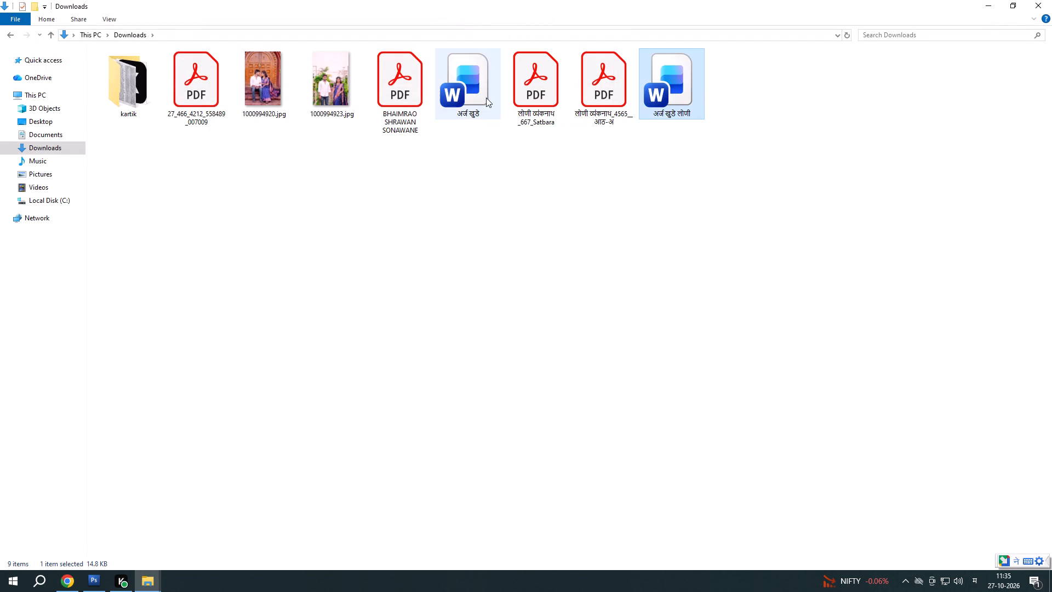
{"action": "double_click", "coordinate": [465, 95]}
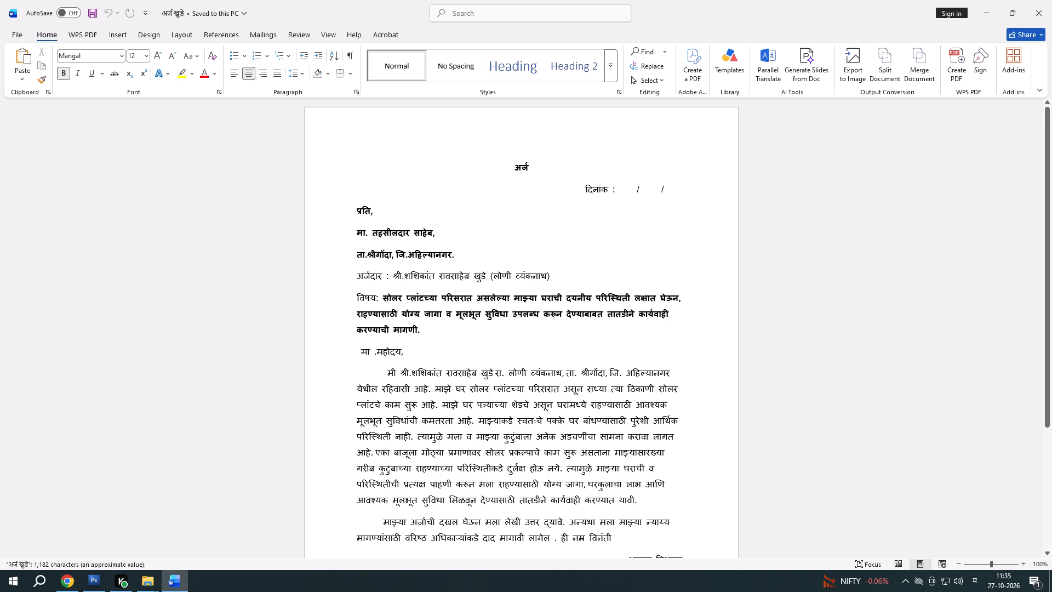
Paste "गट नंबर (१६१)" after "विषय:" in the subject line, remove the extra space after it, and save the letter.
{"action": "left_click", "coordinate": [380, 298]}
{"action": "key", "text": "ctrl+v"}
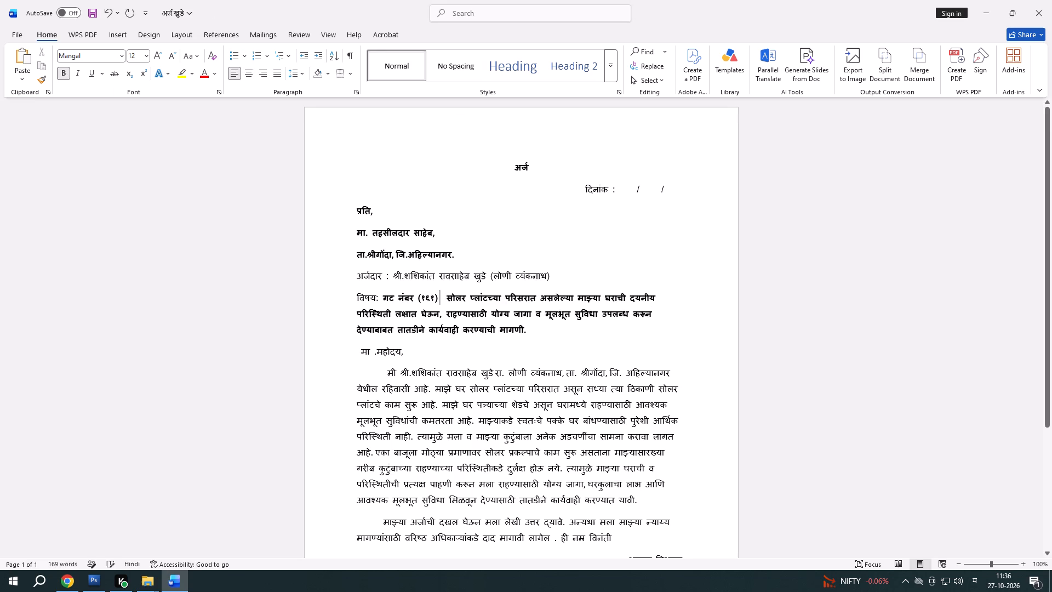
{"action": "key", "text": "BackSpace"}
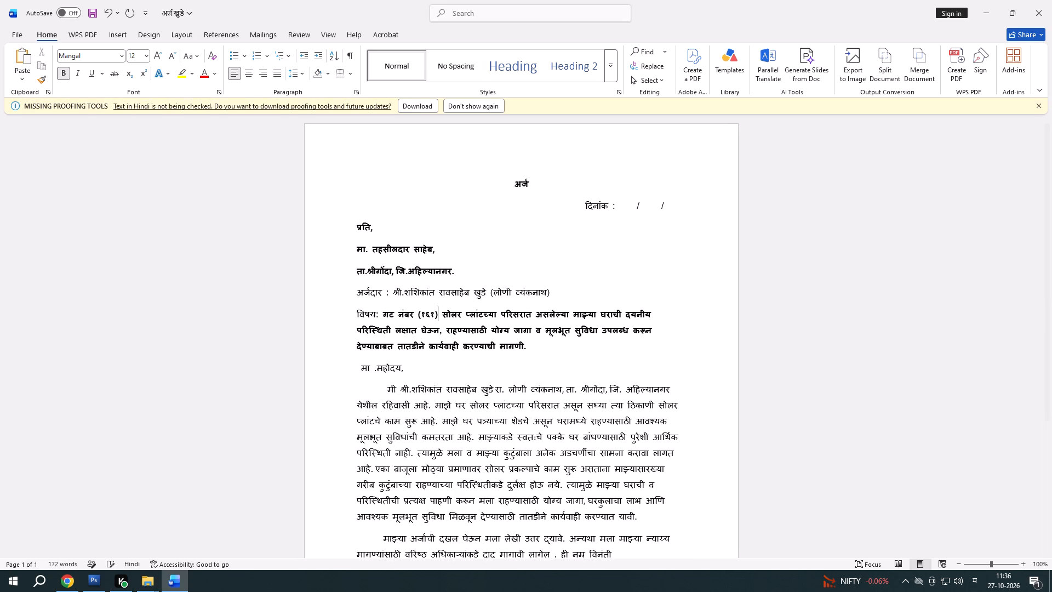
{"action": "key", "text": "ctrl+s"}
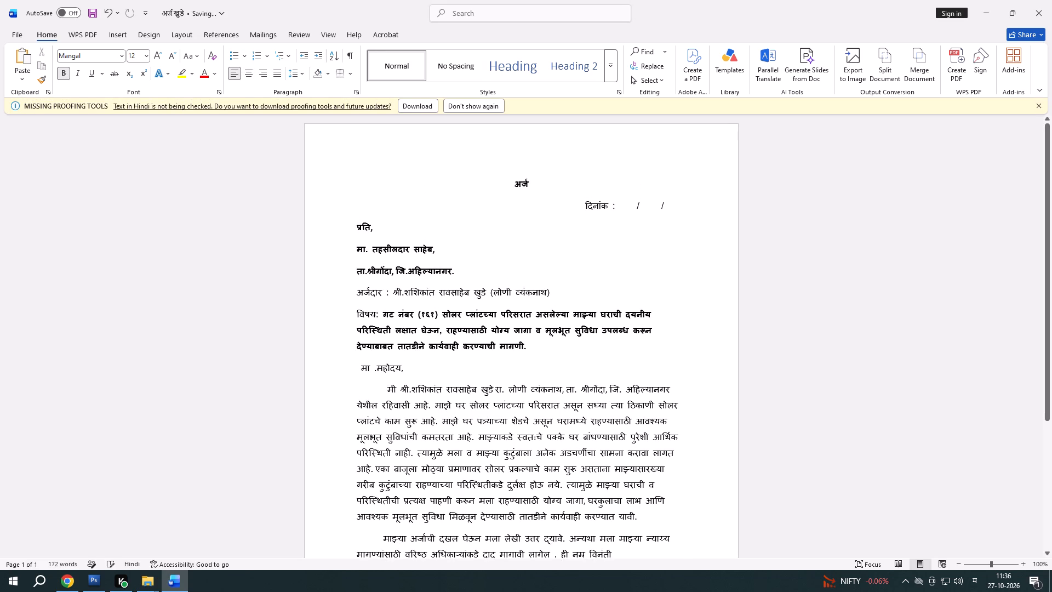
Prepare the Tahsildar letter for printing on the Canon G2030 with the zerox profile, toggling the preview-before-printing option.
{"action": "key", "text": "ctrl+p"}
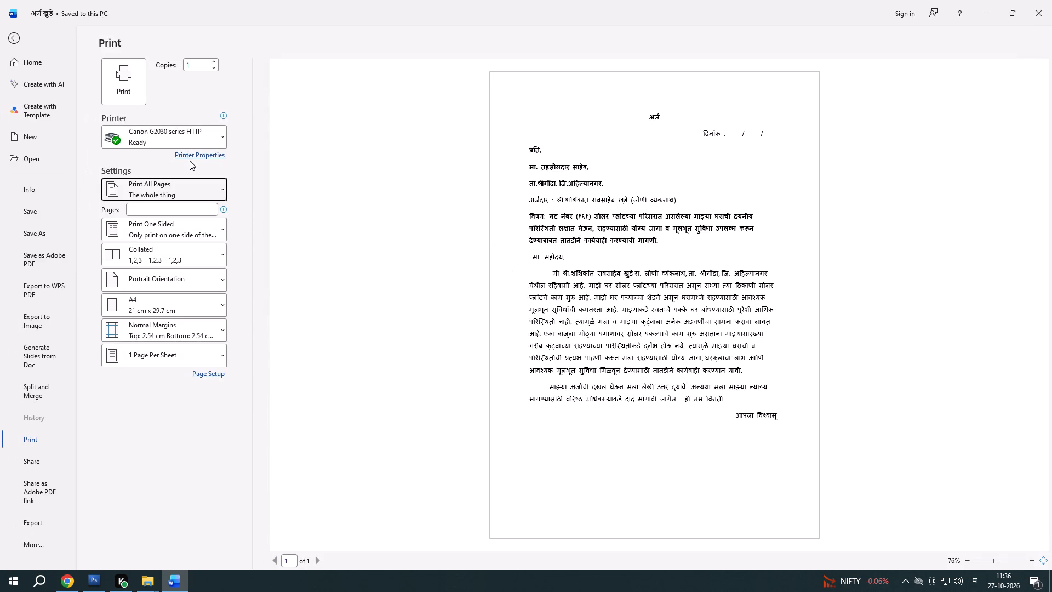
{"action": "left_click", "coordinate": [193, 155]}
{"action": "left_click", "coordinate": [152, 53]}
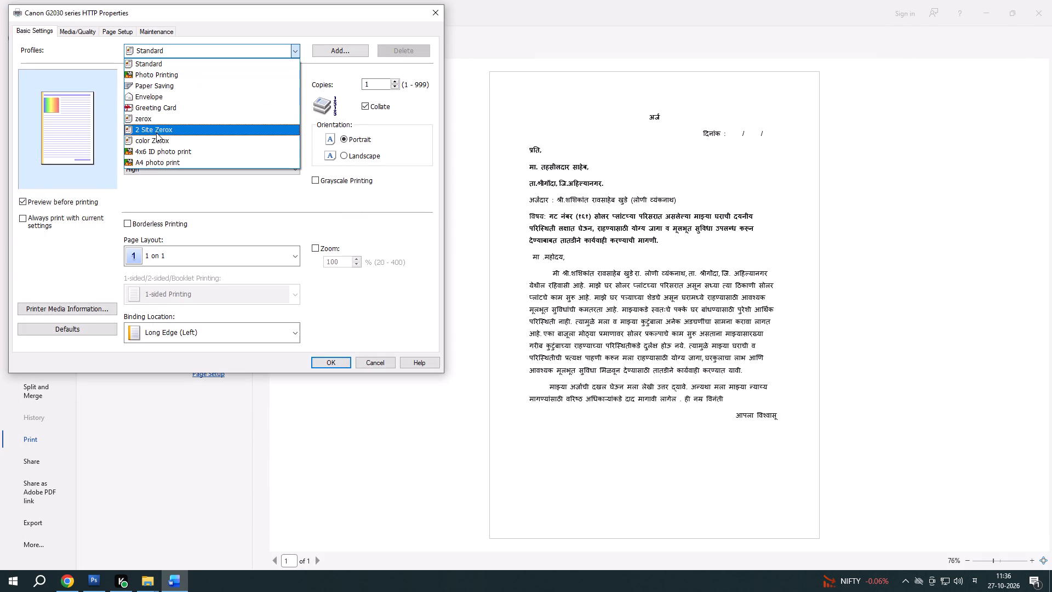
{"action": "left_click", "coordinate": [151, 119]}
{"action": "left_click", "coordinate": [85, 205]}
{"action": "key", "text": "Return"}
{"action": "scroll", "coordinate": [133, 123], "scroll_direction": "up", "scroll_amount": 4}
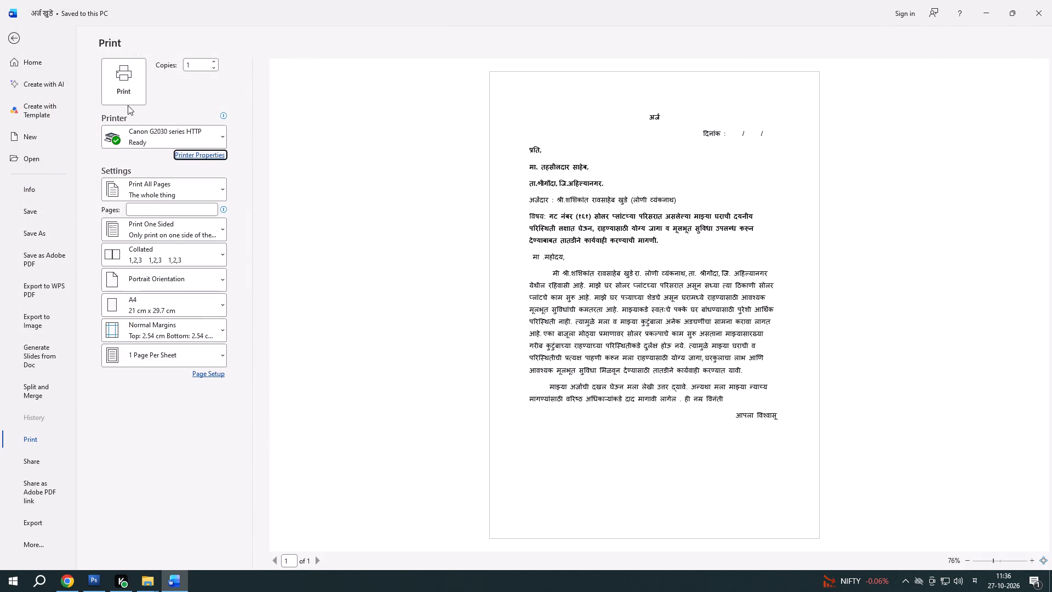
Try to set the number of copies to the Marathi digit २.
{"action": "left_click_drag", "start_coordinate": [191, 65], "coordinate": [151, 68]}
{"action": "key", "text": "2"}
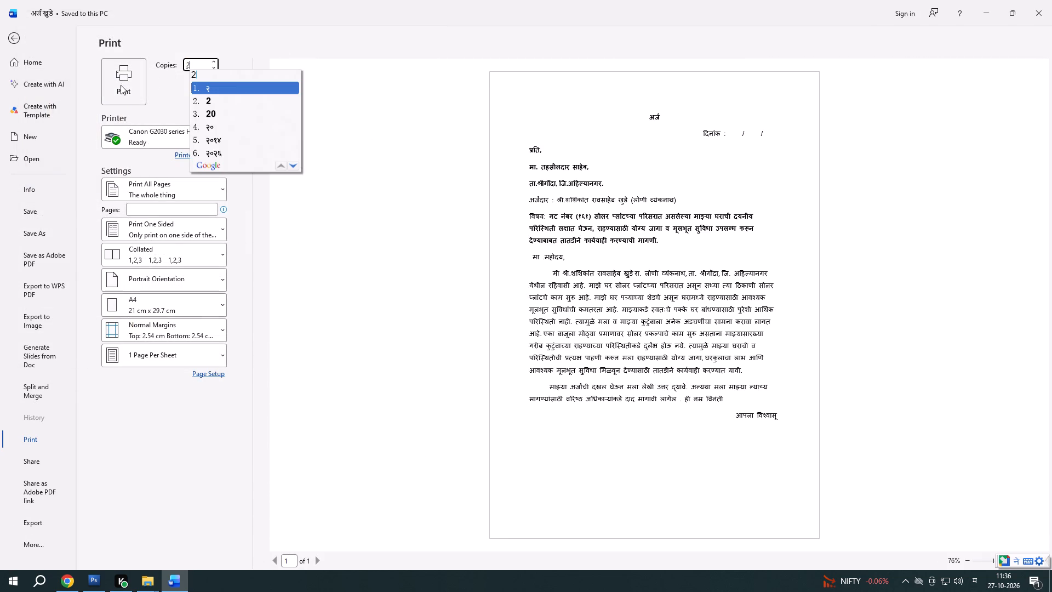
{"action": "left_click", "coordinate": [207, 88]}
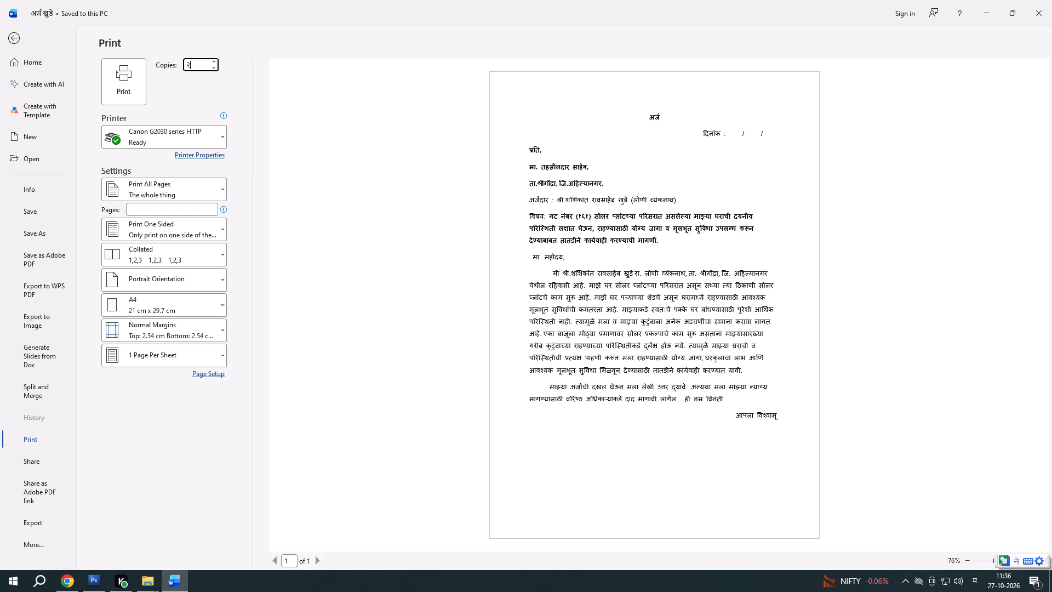
Switch the keyboard input language to English and set the number of copies to 2.
{"action": "left_click_drag", "start_coordinate": [187, 66], "coordinate": [161, 72]}
{"action": "left_click_drag", "start_coordinate": [197, 64], "coordinate": [170, 68]}
{"action": "left_click", "coordinate": [972, 583]}
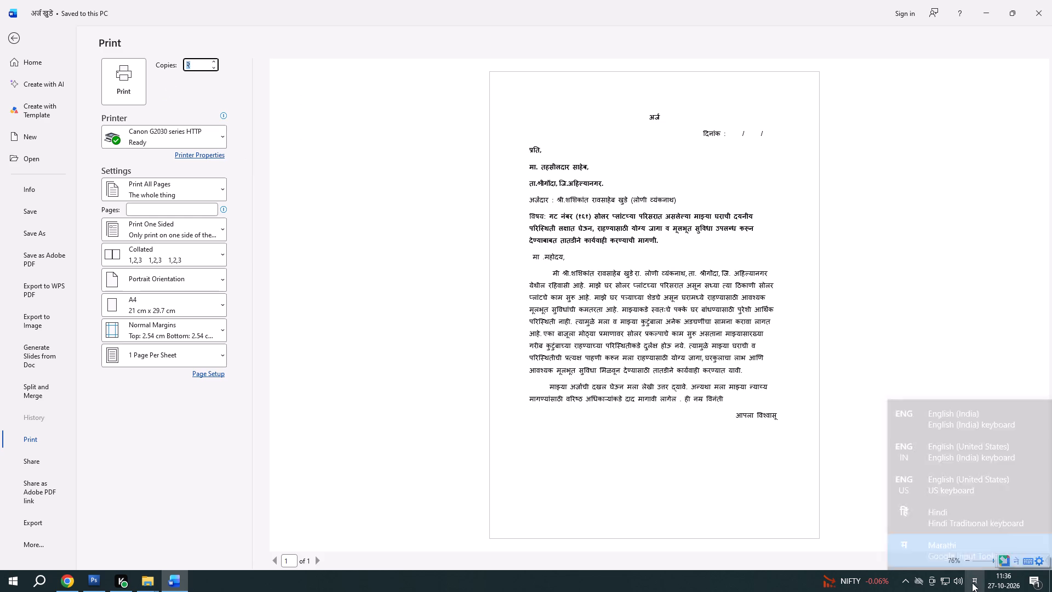
{"action": "left_click", "coordinate": [934, 382]}
{"action": "key", "text": "BackSpace"}
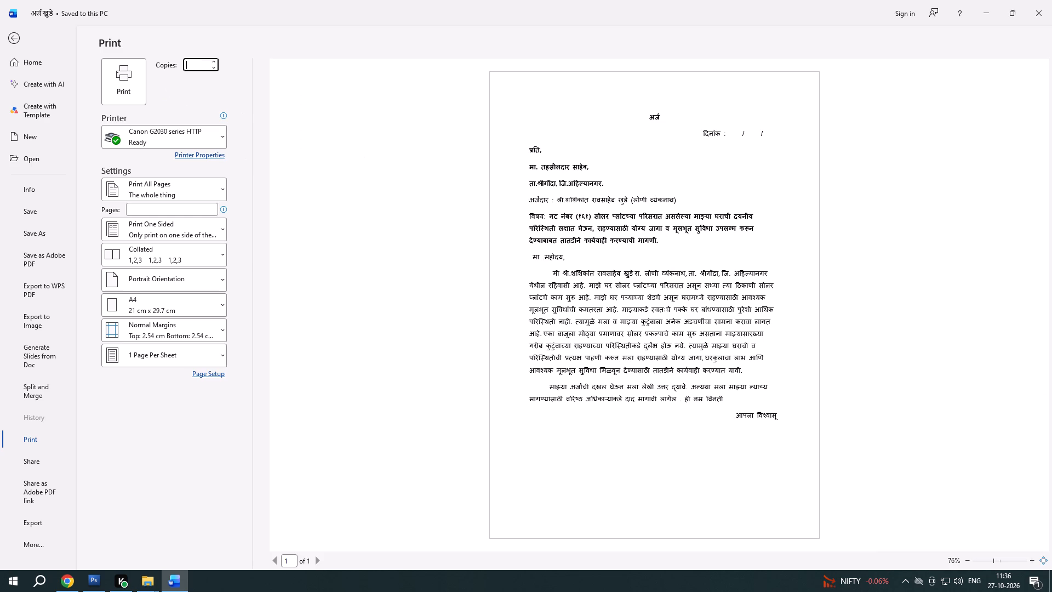
{"action": "key", "text": "2"}
Apply the zerox profile in the Canon G2030 printer properties and print the Tahsildar letter.
{"action": "left_click", "coordinate": [204, 155]}
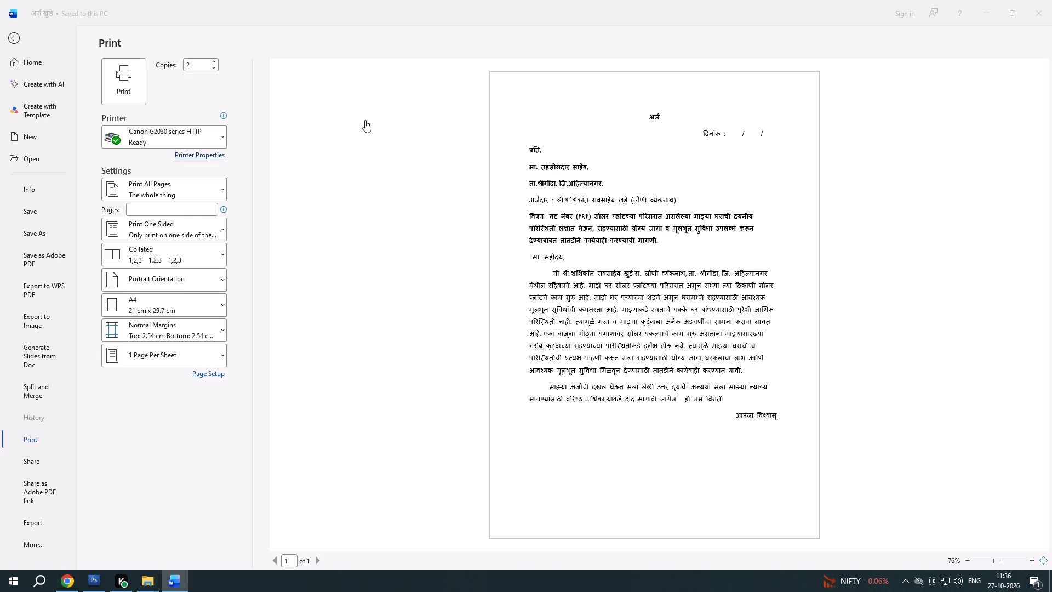
{"action": "left_click_drag", "start_coordinate": [180, 52], "coordinate": [175, 50]}
{"action": "left_click", "coordinate": [148, 114]}
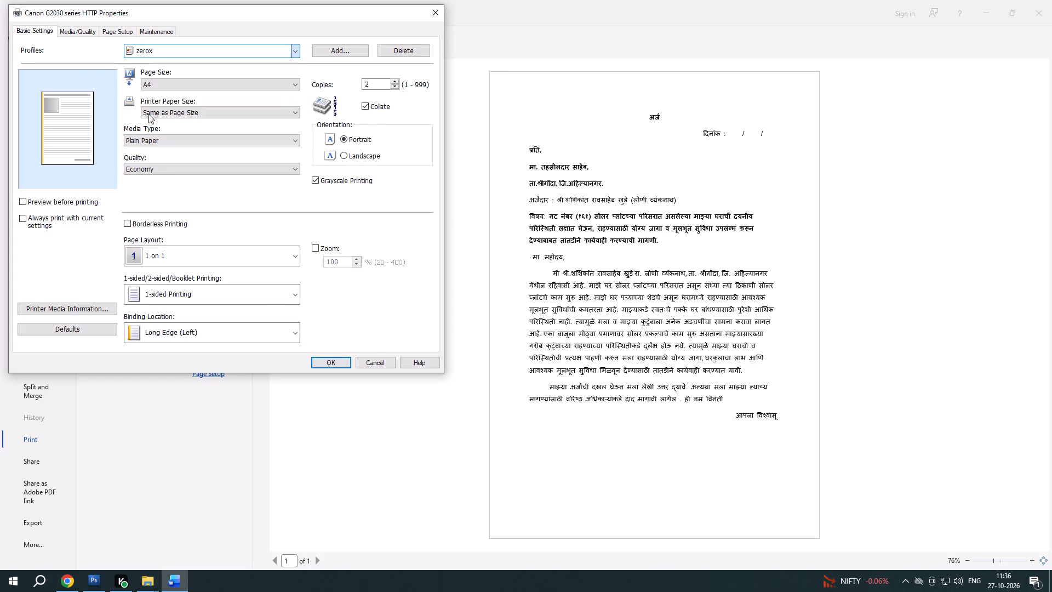
{"action": "left_click", "coordinate": [331, 363]}
{"action": "scroll", "coordinate": [198, 180], "scroll_direction": "up", "scroll_amount": 5}
{"action": "left_click", "coordinate": [115, 79]}
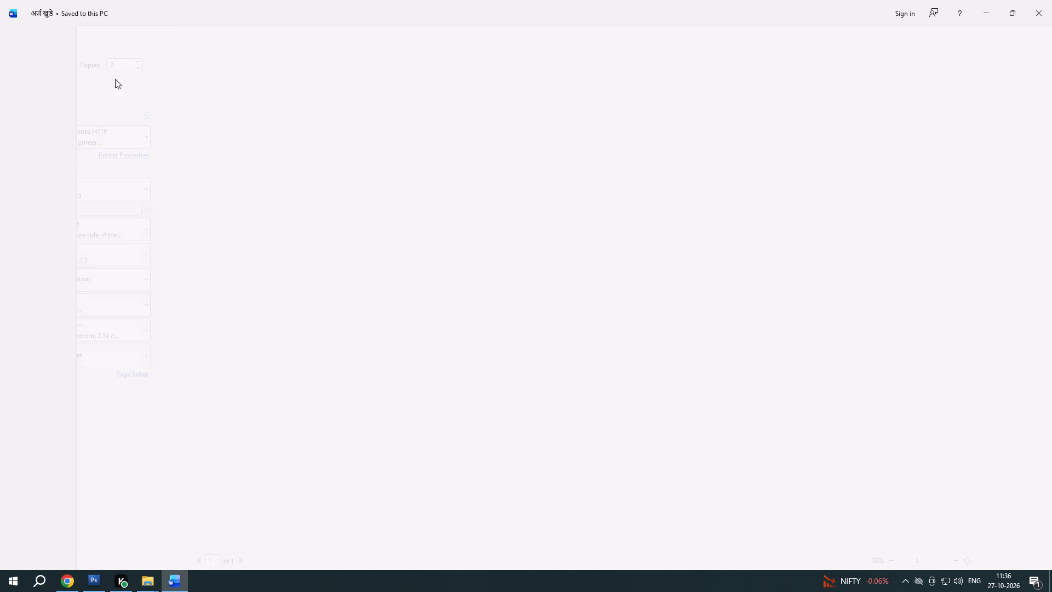
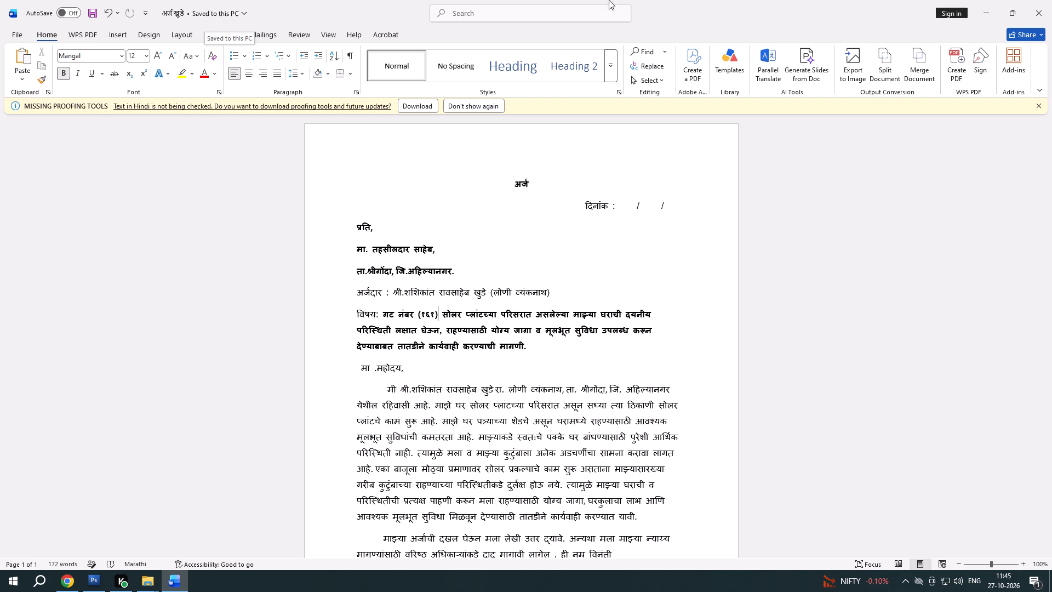
Close the Tahsildar letter document.
{"action": "left_click", "coordinate": [1050, 22]}
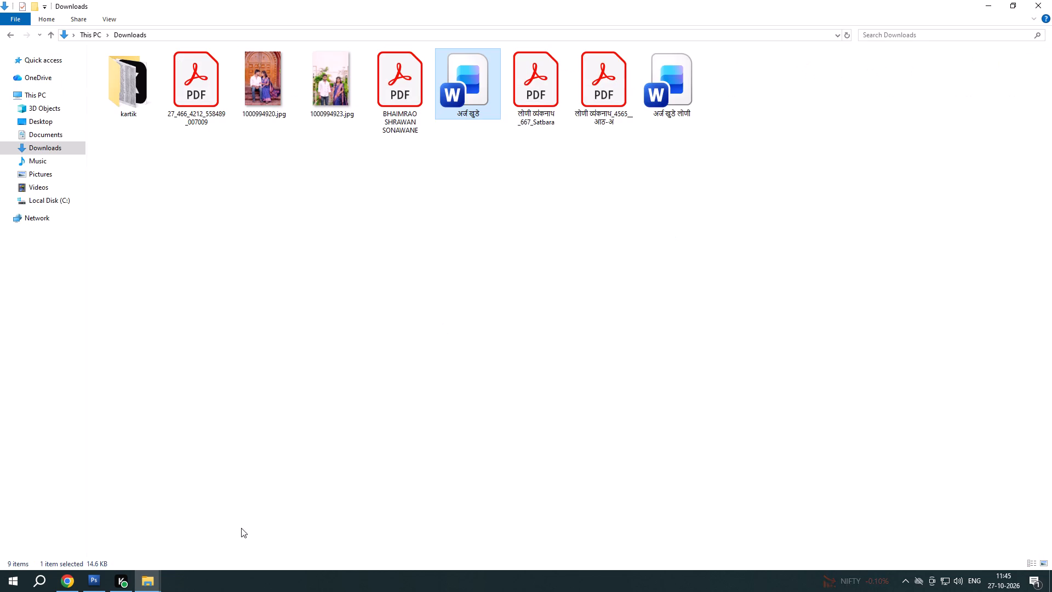
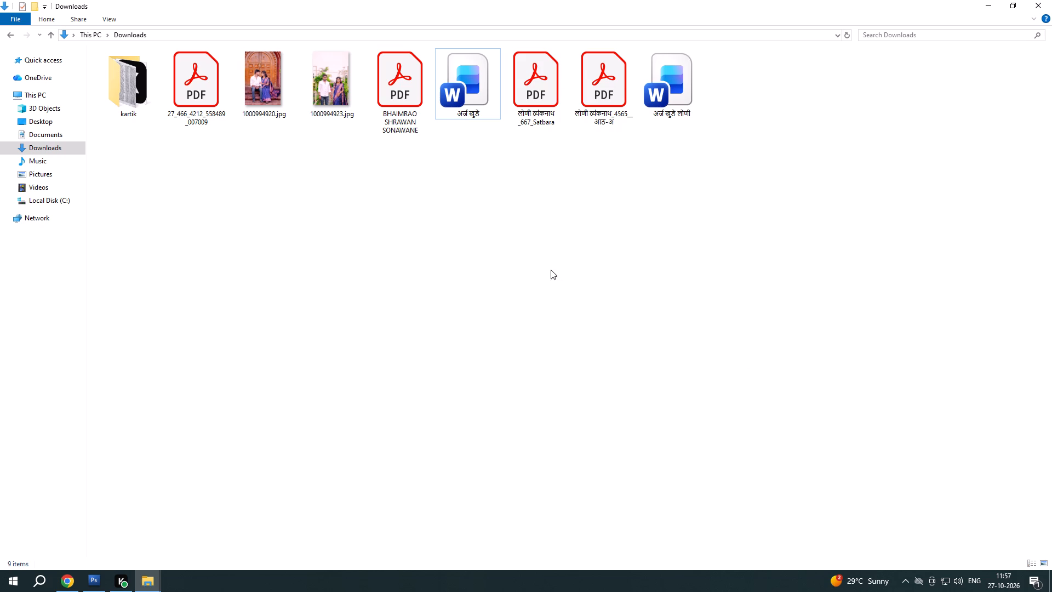
{"action": "scroll", "coordinate": [185, 139], "scroll_direction": "up", "scroll_amount": 5}
{"action": "left_click", "coordinate": [341, 242]}
{"action": "scroll", "coordinate": [330, 234], "scroll_direction": "up", "scroll_amount": 10}
{"action": "left_click", "coordinate": [547, 86]}
{"action": "left_click", "coordinate": [591, 89], "text": "ctrl"}
{"action": "right_click", "coordinate": [591, 89]}
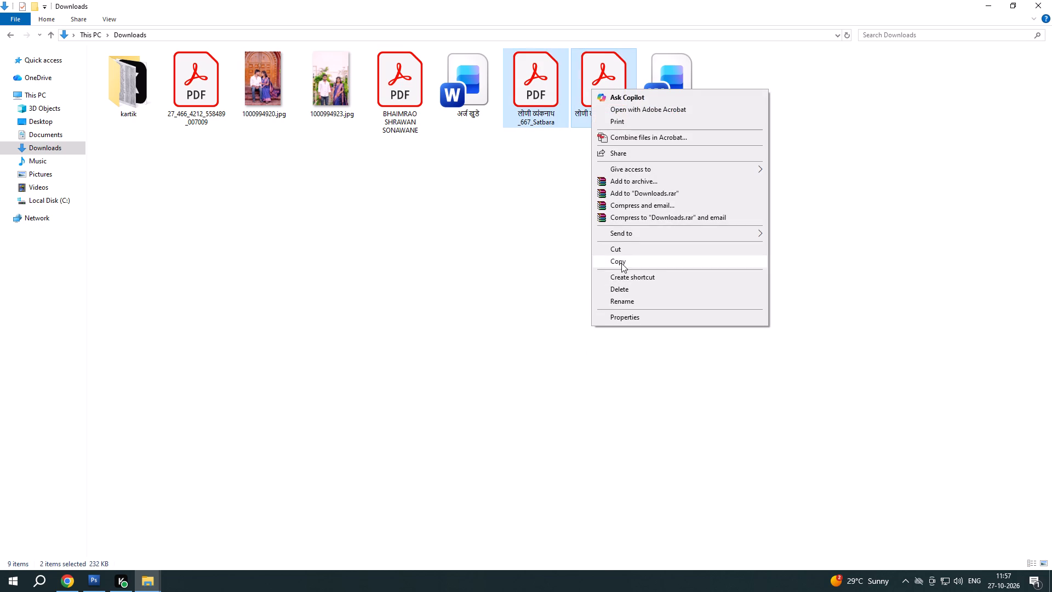
{"action": "left_click", "coordinate": [621, 263]}
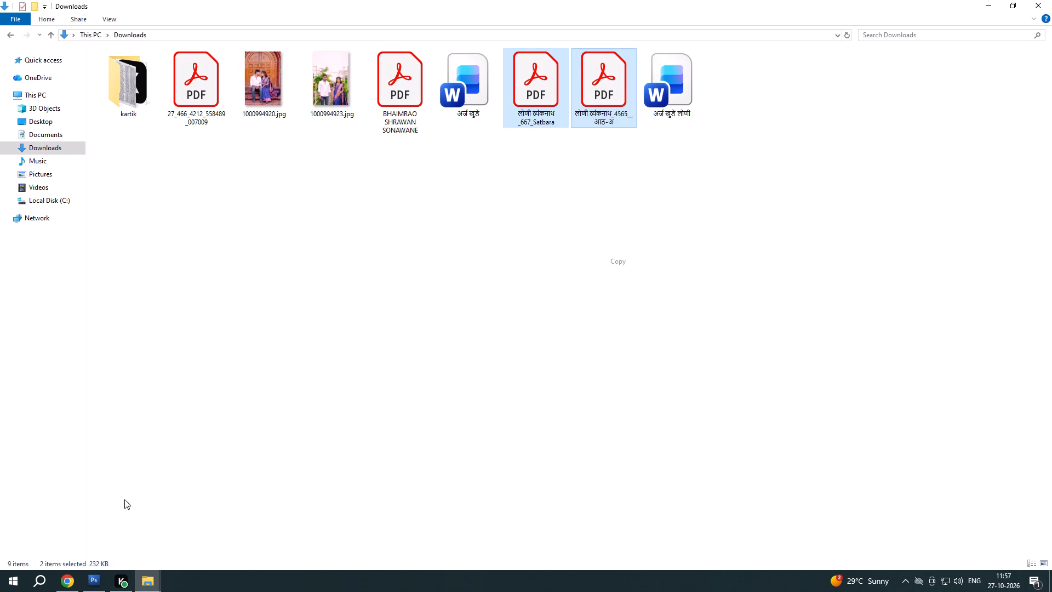